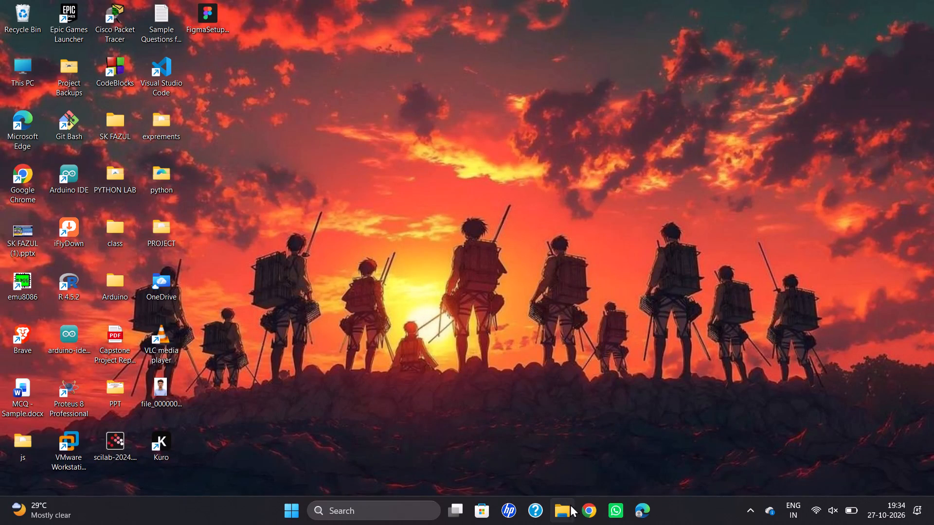
# Open Google Chrome with the School profile.
pyautogui.doubleClick(597, 513)
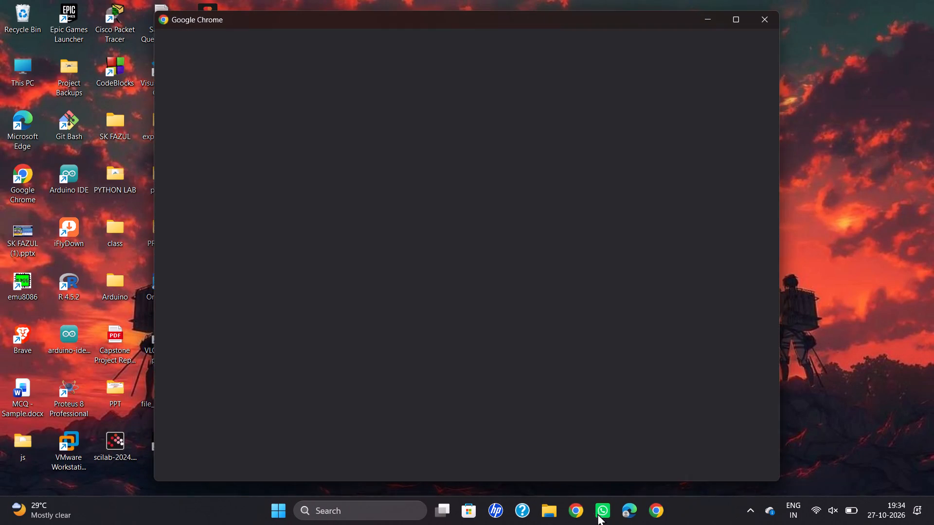
pyautogui.click(518, 236)
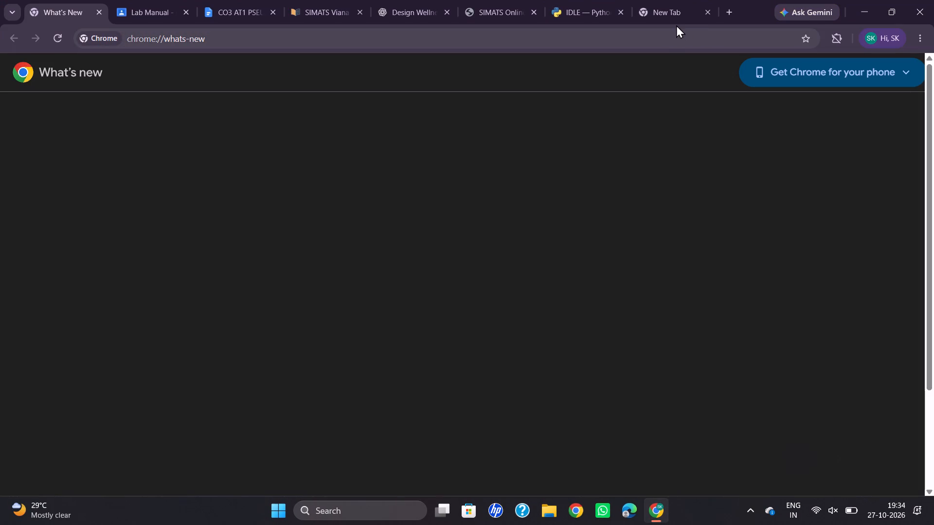
# Close the What's New page and every other open tab, keeping only the Classroom Lab Manual tab.
pyautogui.click(707, 10)
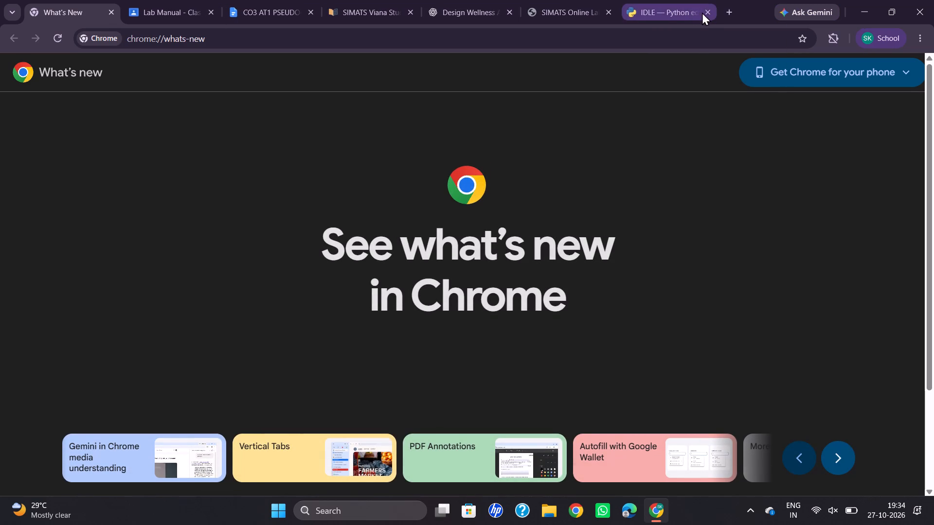
pyautogui.click(705, 13)
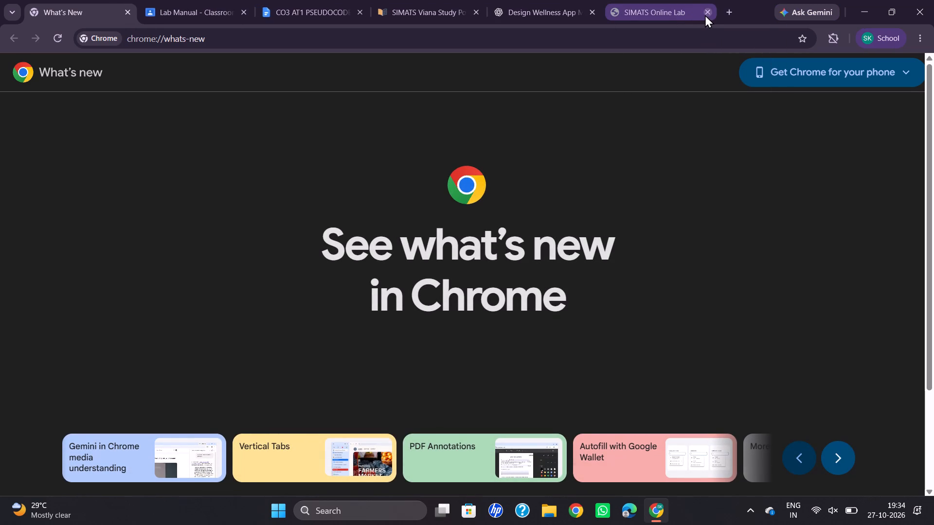
pyautogui.click(705, 15)
pyautogui.click(709, 10)
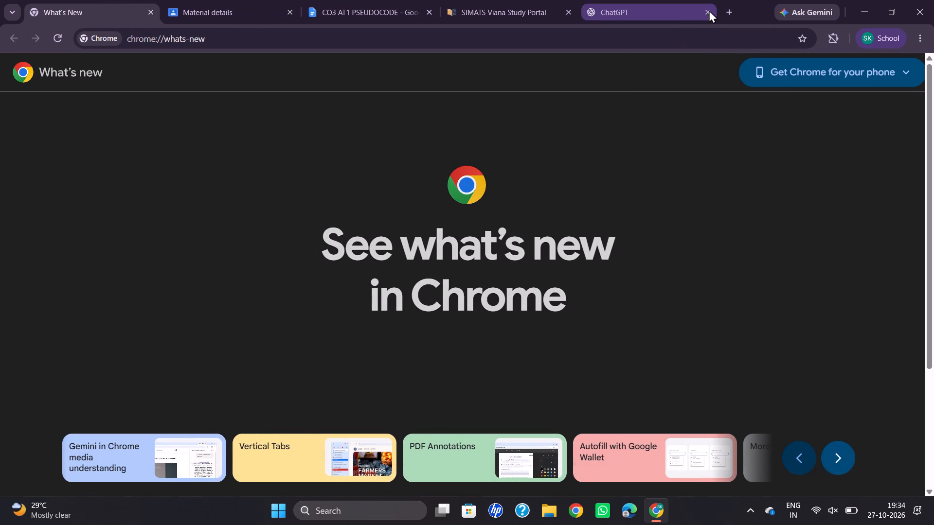
pyautogui.click(587, 12)
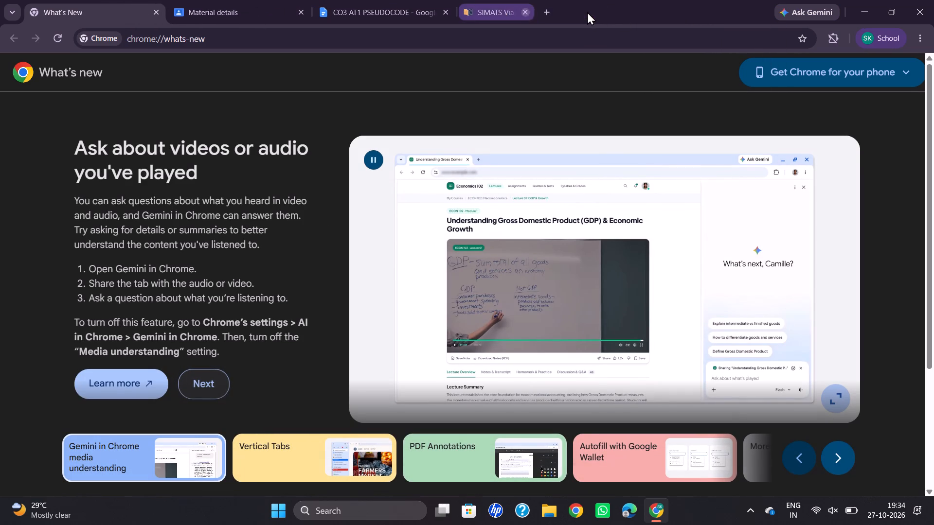
pyautogui.click(443, 14)
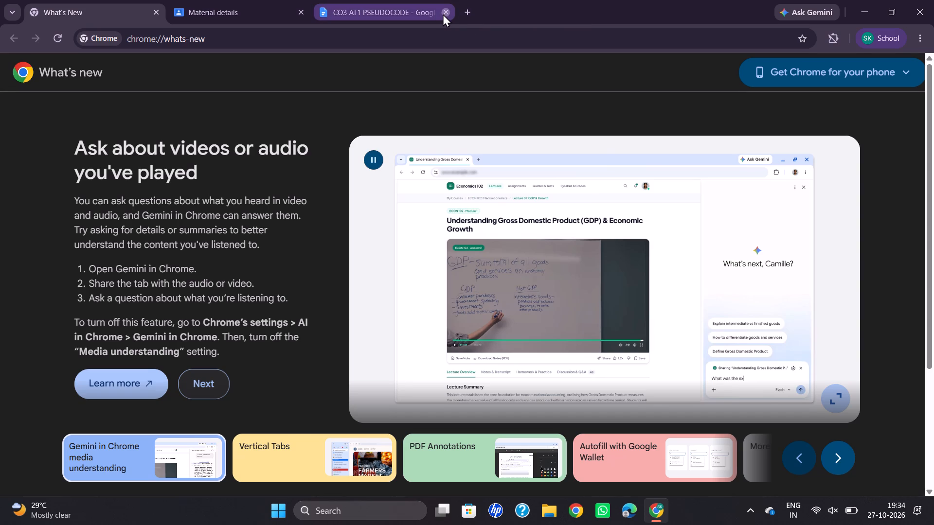
pyautogui.click(149, 14)
pyautogui.click(154, 14)
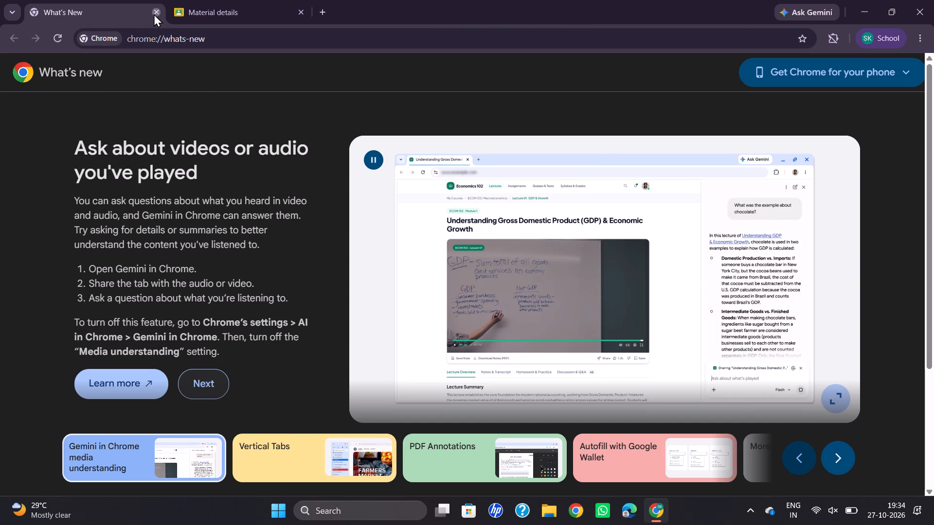
# Open a new blank browser tab.
pyautogui.click(177, 12)
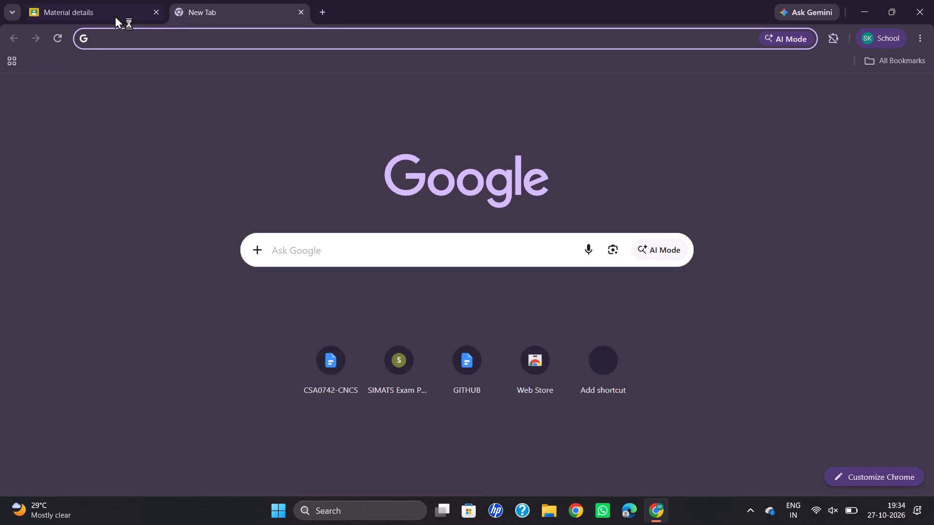
# Go back from the Lab Manual page to the Classroom home and open the ITA0329-MOBILE COMPUTING class's assignment posts.
pyautogui.click(93, 7)
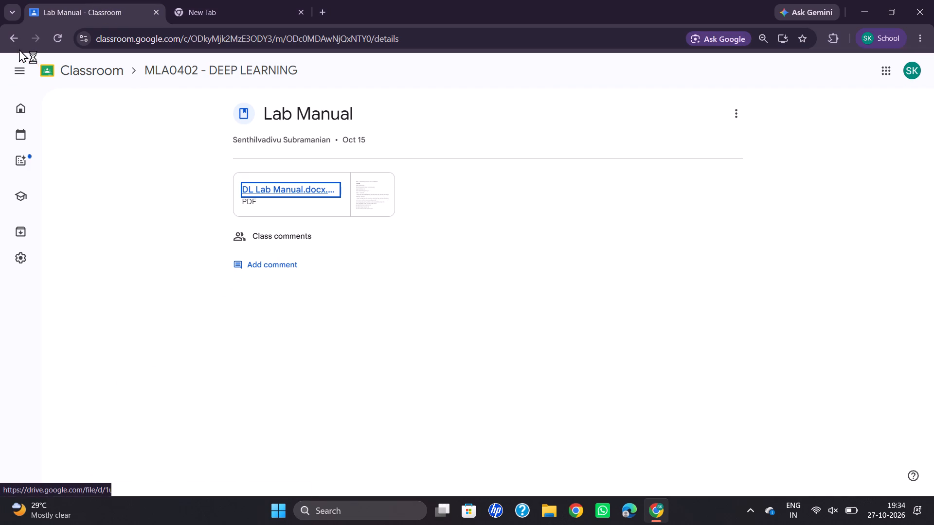
pyautogui.click(15, 45)
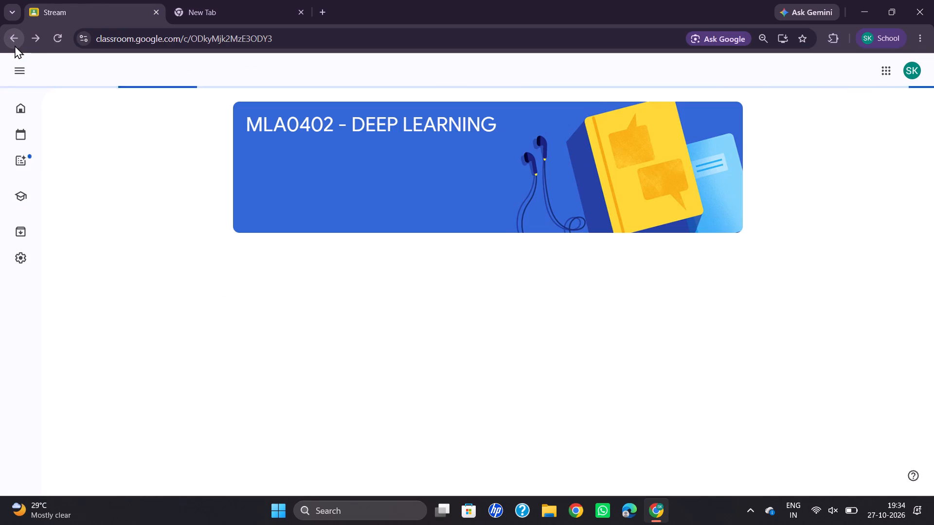
pyautogui.click(15, 45)
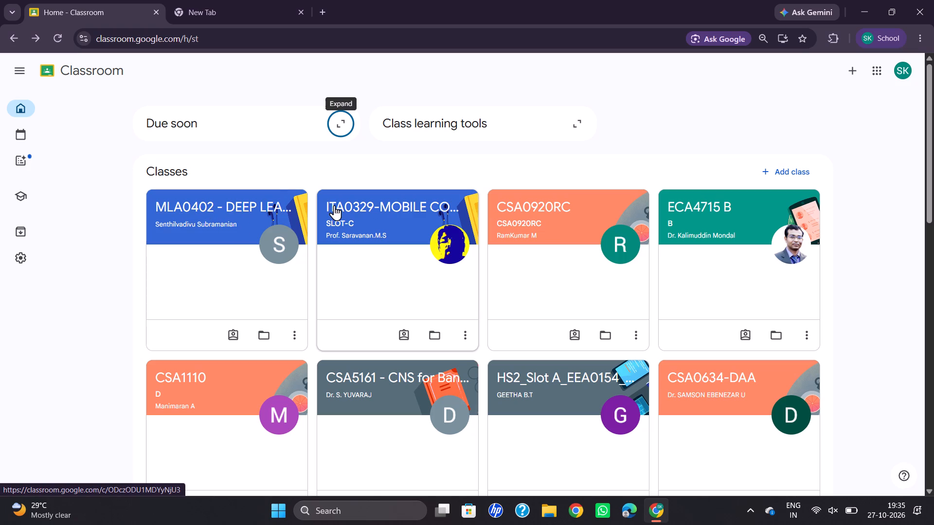
pyautogui.doubleClick(383, 206)
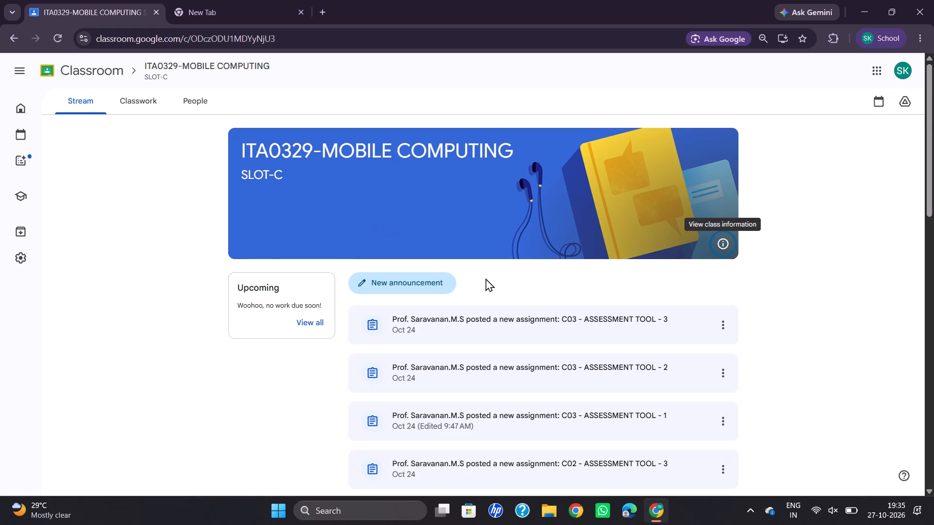
pyautogui.scroll(-3, 485, 278)
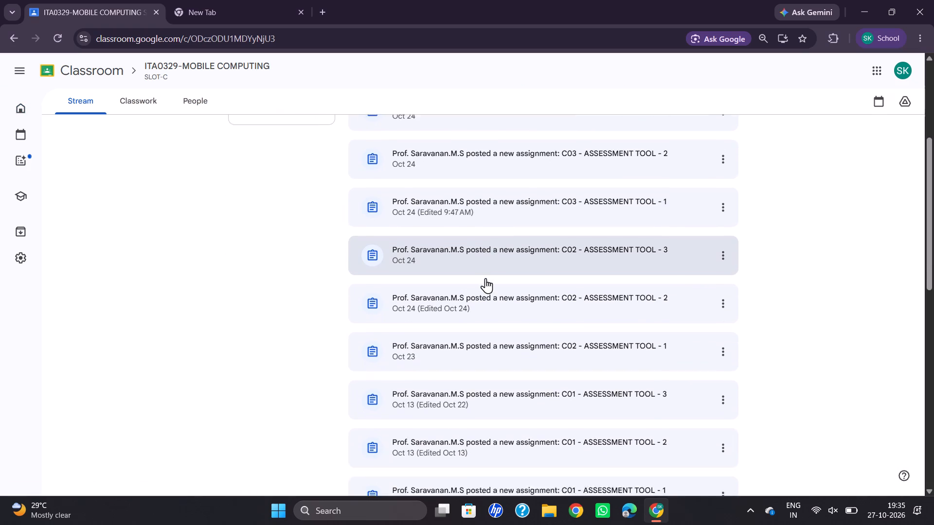
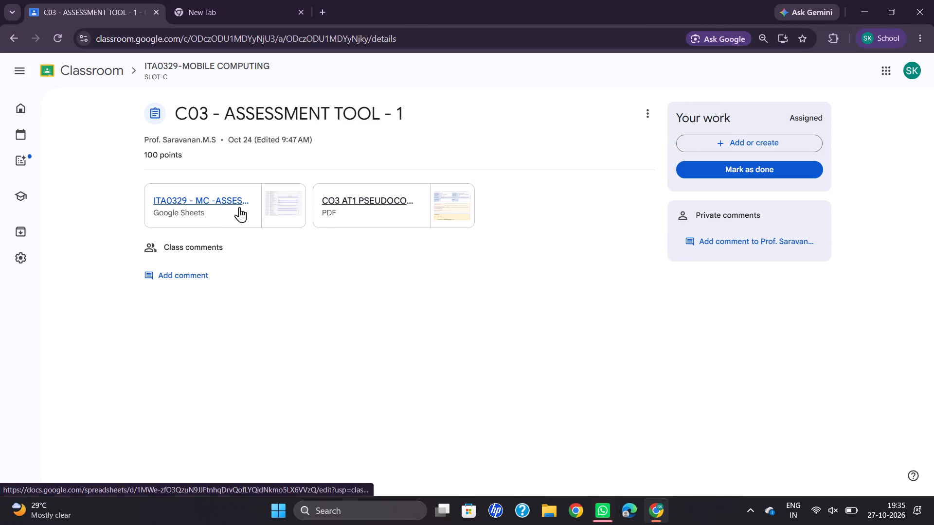
# Open the assignment's attached ITA0329 - MC -ASSESSMENT-TOOL-CO3-A1 spreadsheet and close the leftover blank tab.
pyautogui.click(220, 206)
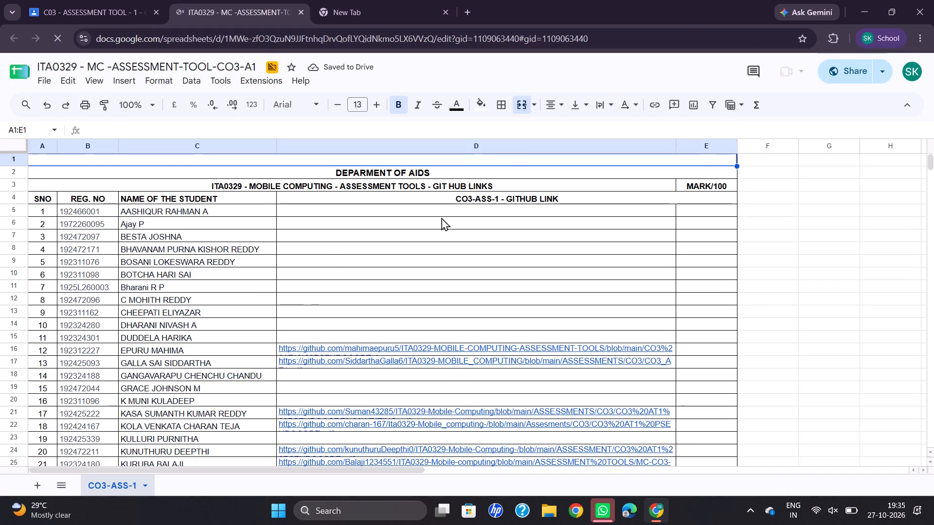
pyautogui.click(444, 9)
# Return to the C03 - ASSESSMENT TOOL - 1 assignment and read through the questions in its CO3 AT1 PSEUDOCODE PDF.
pyautogui.click(75, 12)
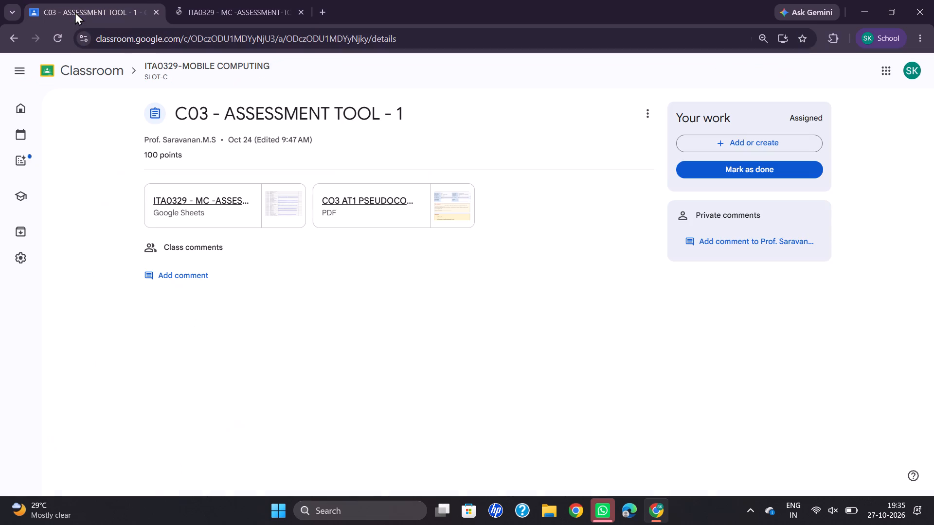
pyautogui.click(383, 202)
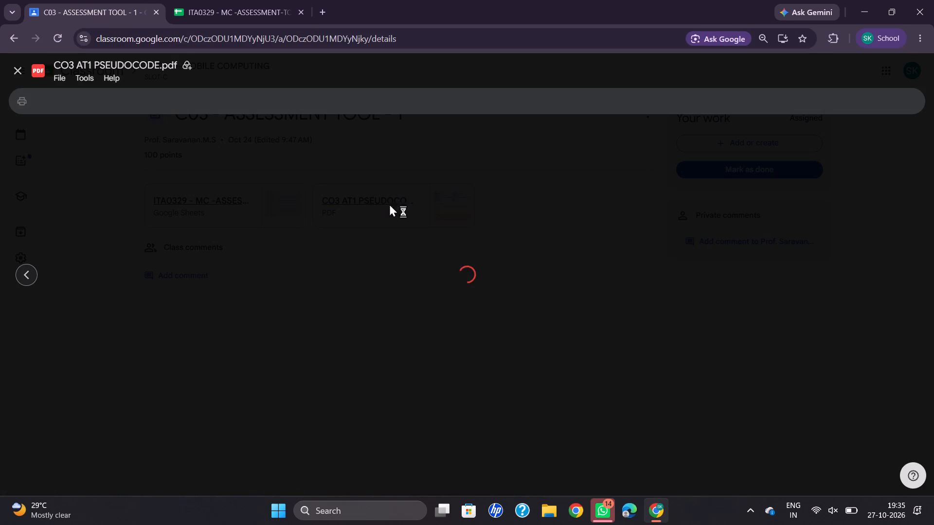
pyautogui.hscroll(-1, 441, 165)
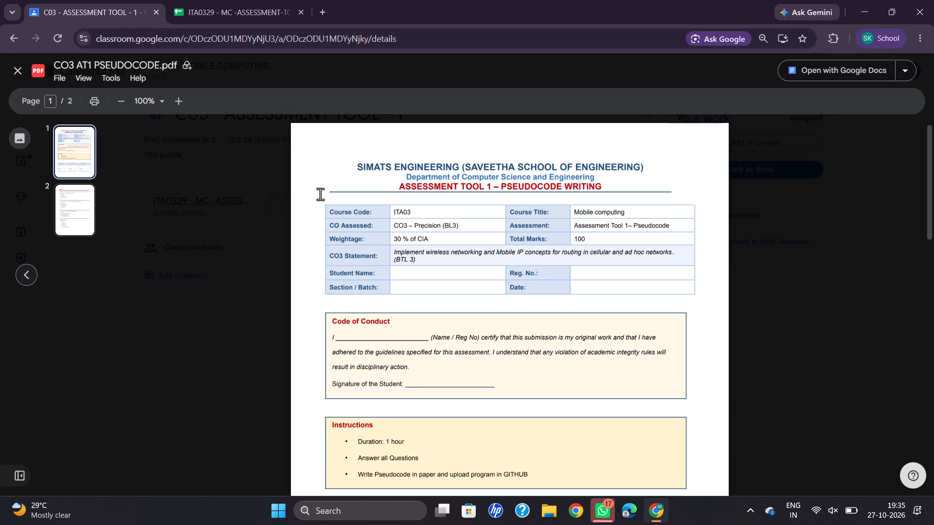
pyautogui.scroll(-6, 320, 194)
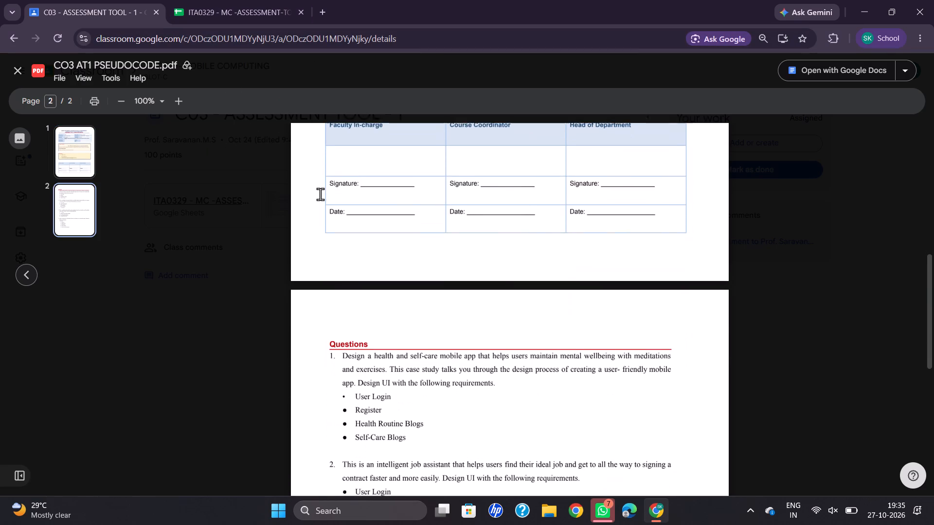
pyautogui.scroll(-4, 320, 194)
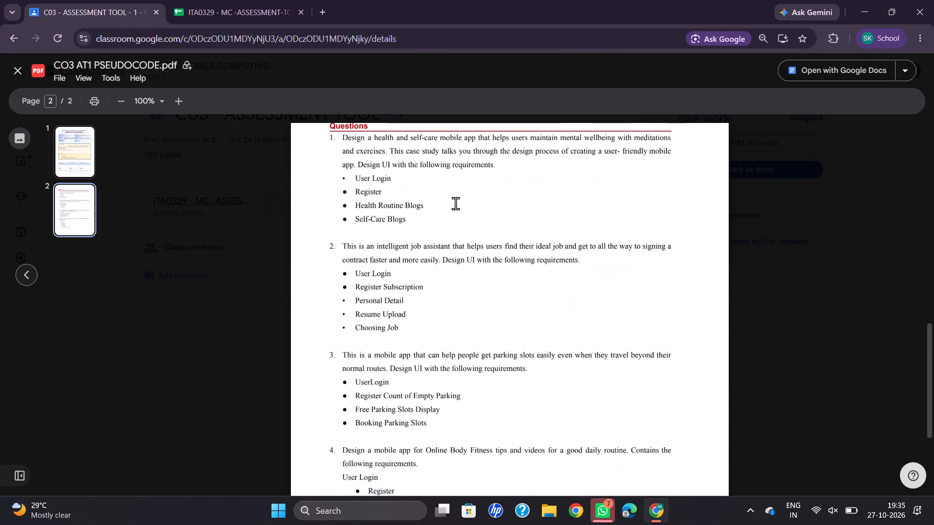
pyautogui.scroll(3, 455, 203)
# Open the CO3 AT1 PSEUDOCODE PDF as a Google Docs document.
pyautogui.click(843, 67)
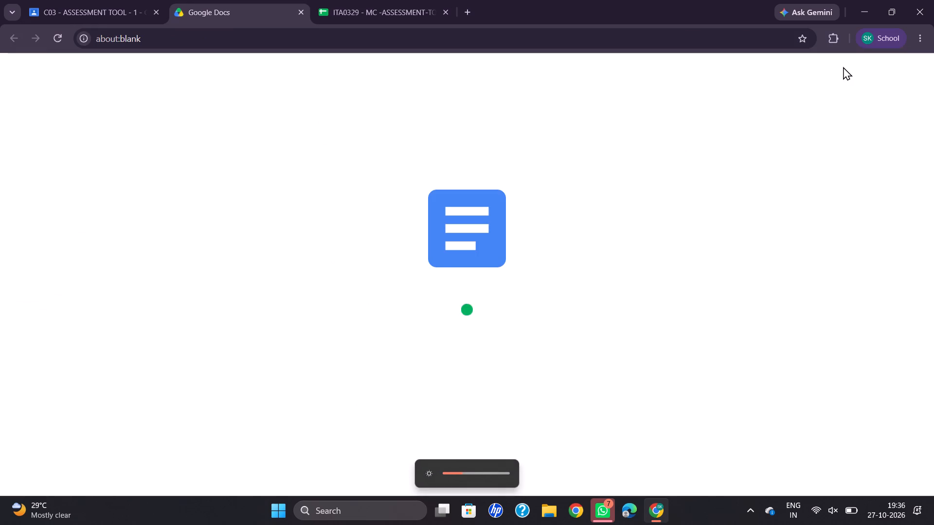
# Search Windows for kuro and launch the Kuro app.
pyautogui.click(341, 516)
pyautogui.write('kuro')
pyautogui.press('Return')
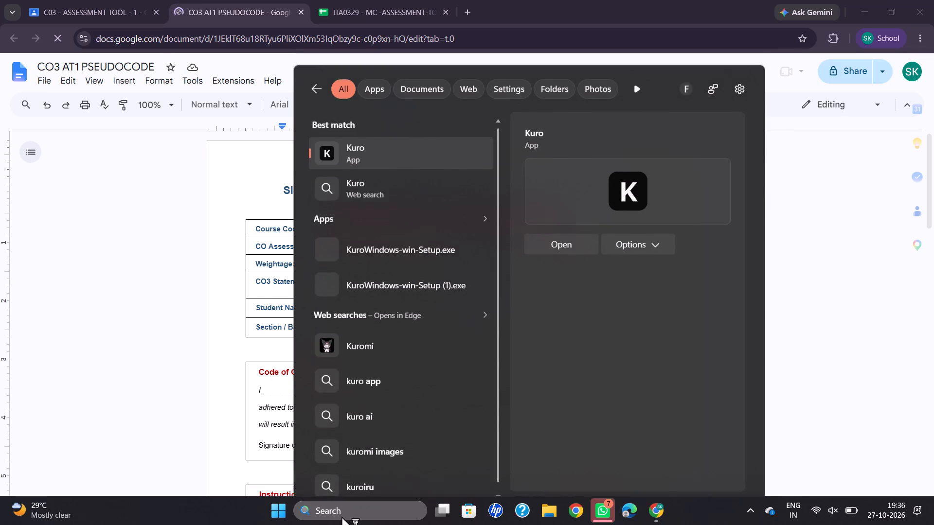
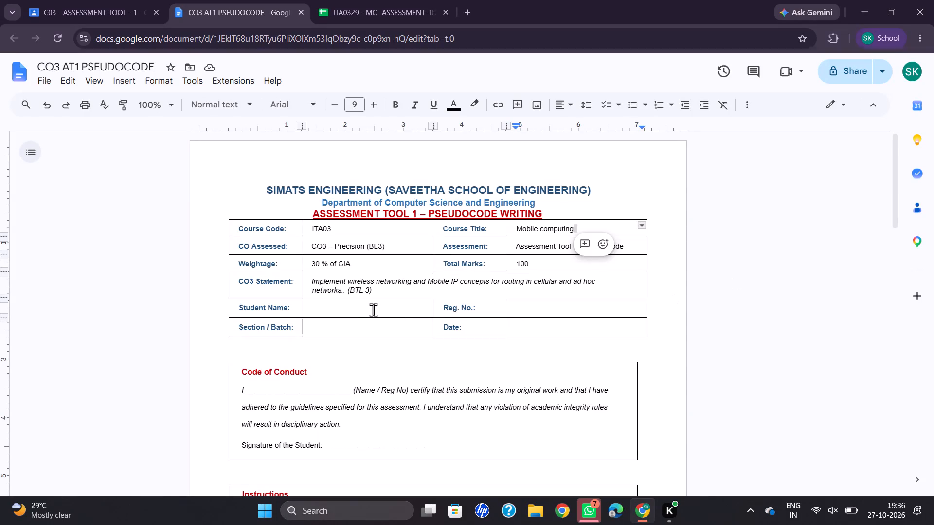
# Fill in the header table with the student's name and registration number, section BE.CSE and date 27/10/2026.
pyautogui.click(371, 310)
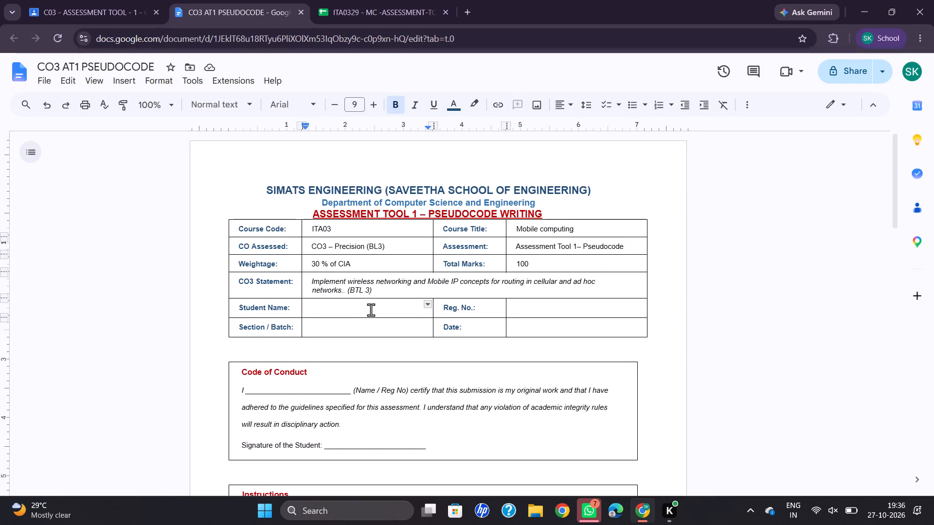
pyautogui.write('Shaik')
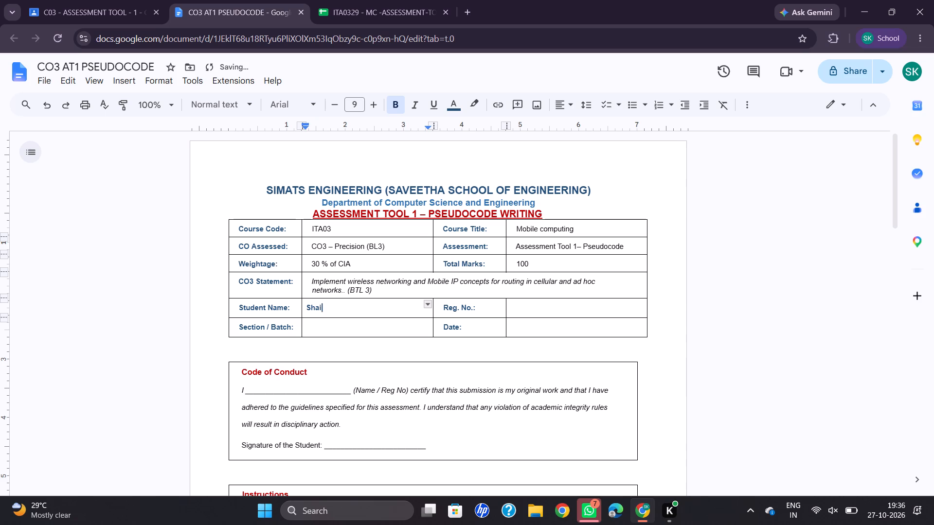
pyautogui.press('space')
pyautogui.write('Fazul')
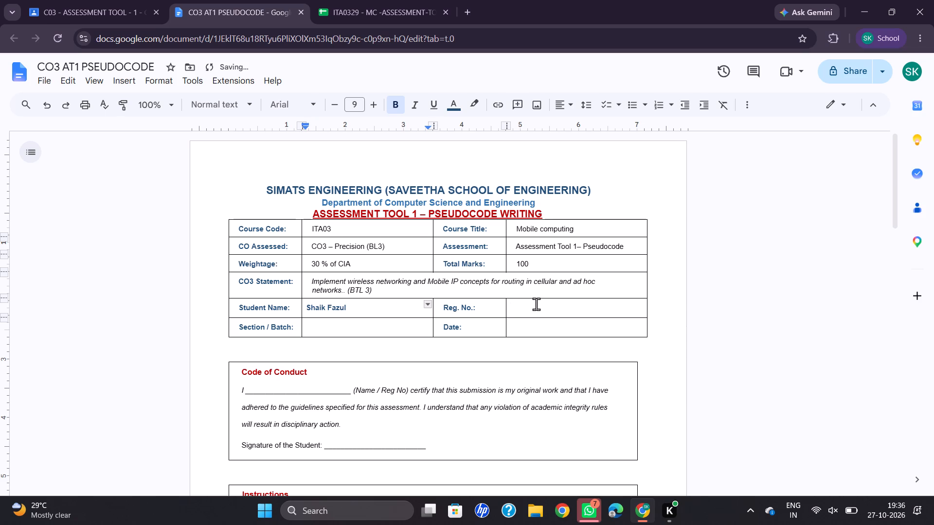
pyautogui.click(536, 304)
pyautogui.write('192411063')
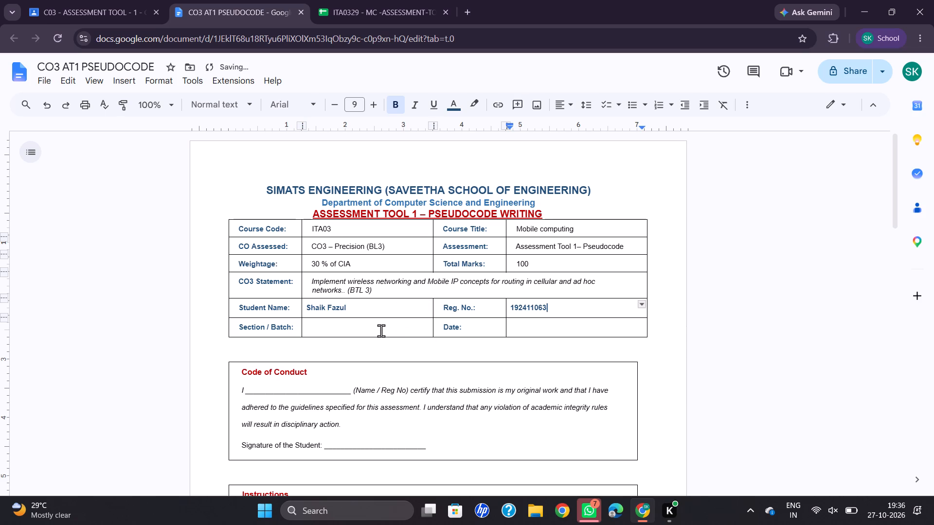
pyautogui.click(381, 331)
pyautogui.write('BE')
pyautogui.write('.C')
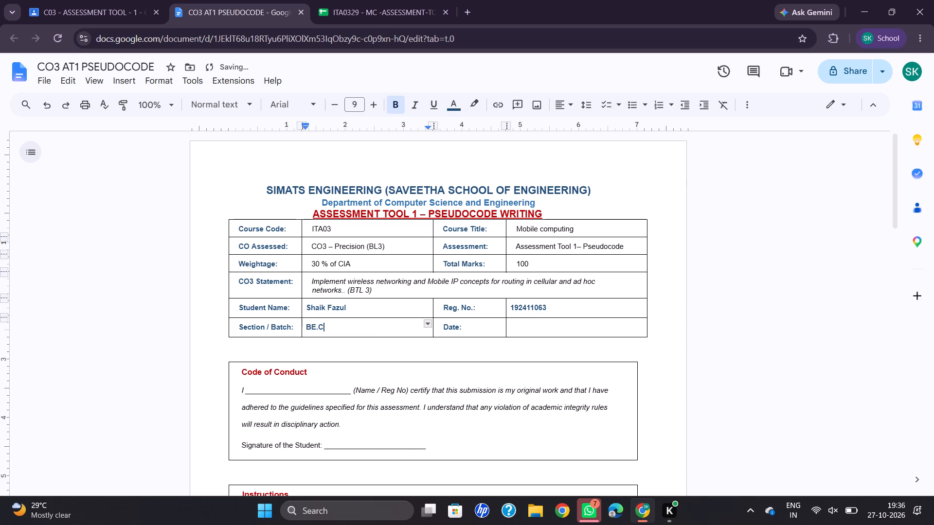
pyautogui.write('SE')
pyautogui.click(534, 326)
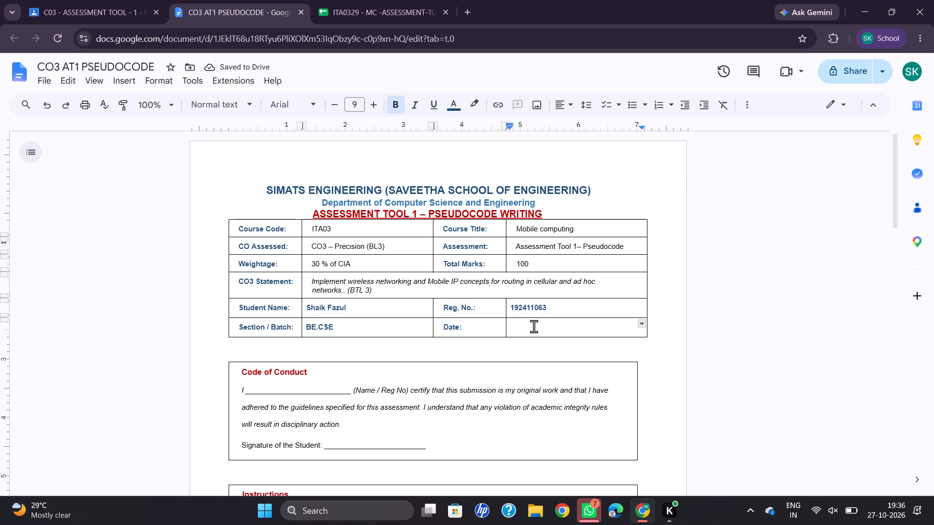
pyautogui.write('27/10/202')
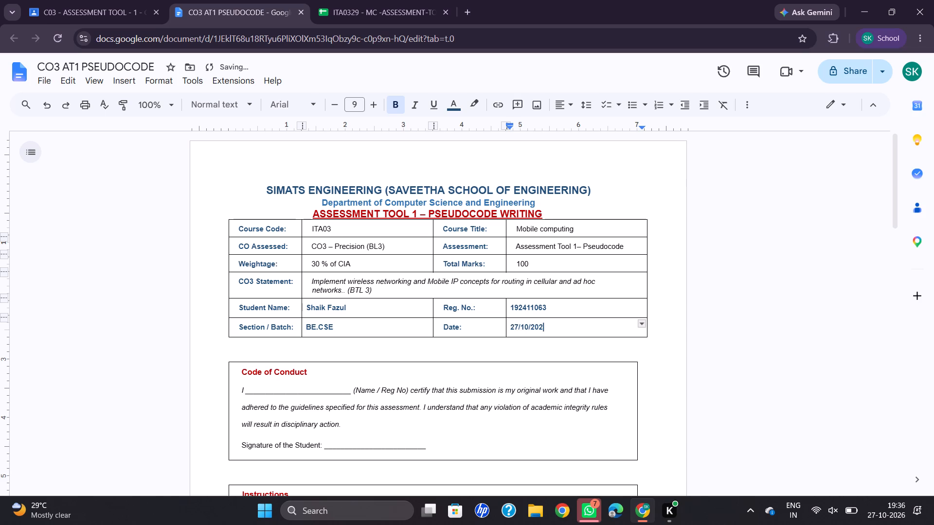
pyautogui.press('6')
# Enter the student's name and bracketed registration number in the Code of Conduct blank, shortening the underscores around them.
pyautogui.click(307, 395)
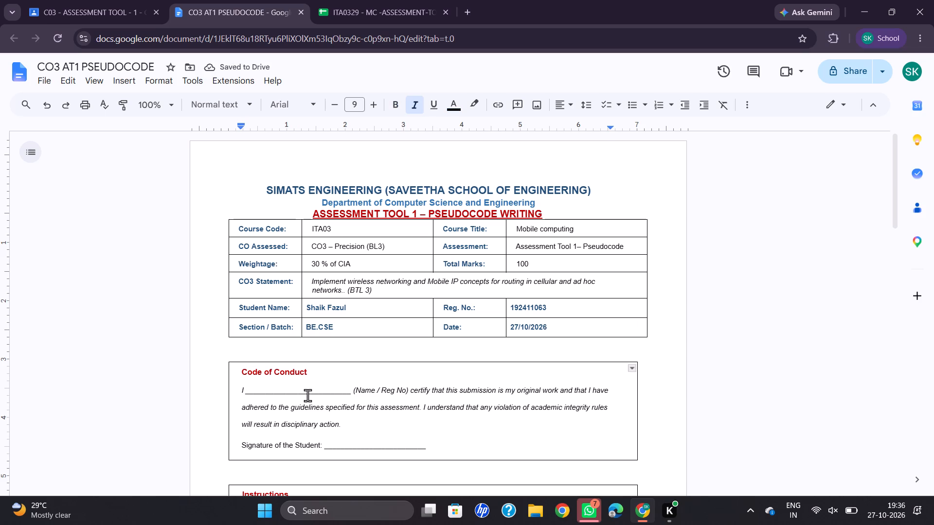
pyautogui.press('BackSpace')
pyautogui.press('BackSpace')
pyautogui.press('BackSpace')
pyautogui.press('BackSpace')
pyautogui.press('BackSpace')
pyautogui.press('BackSpace')
pyautogui.press('BackSpace')
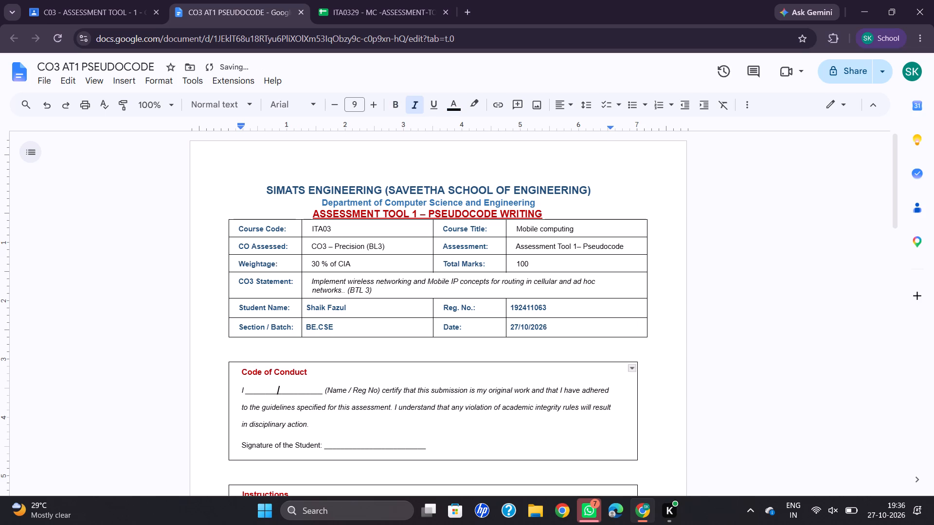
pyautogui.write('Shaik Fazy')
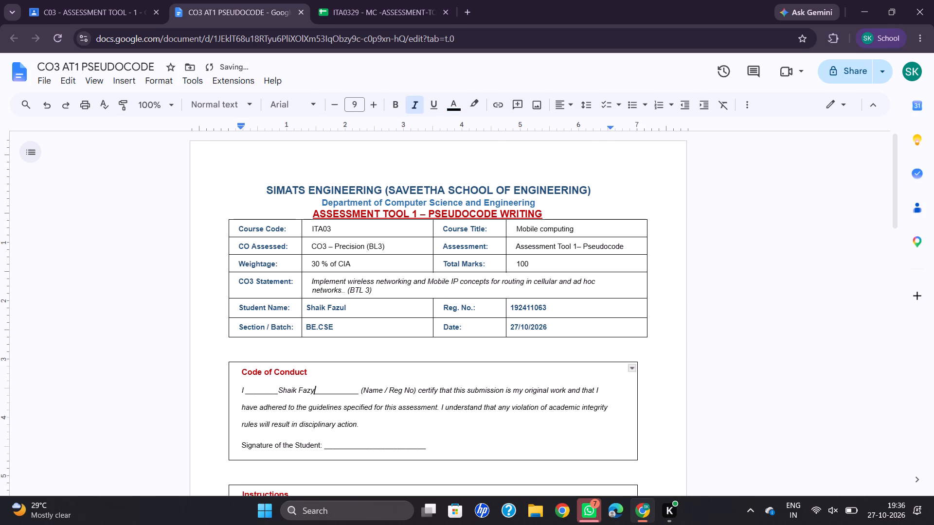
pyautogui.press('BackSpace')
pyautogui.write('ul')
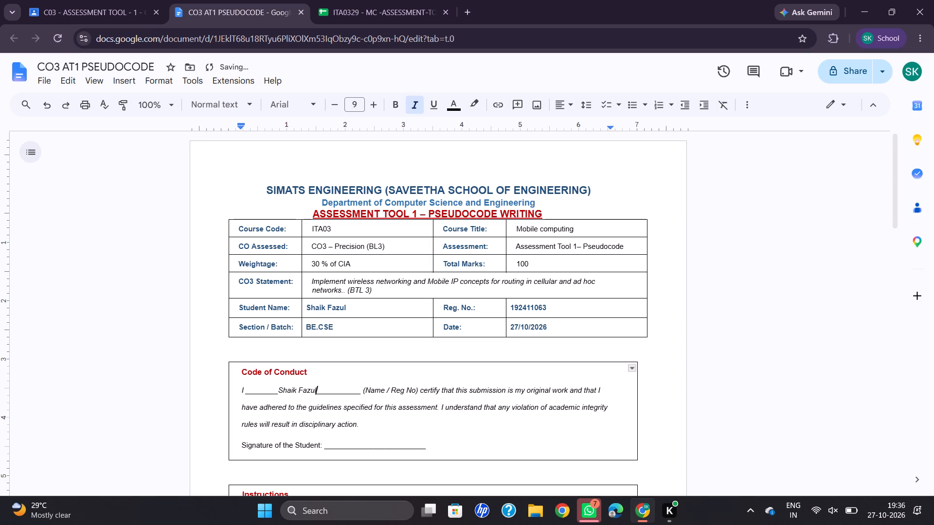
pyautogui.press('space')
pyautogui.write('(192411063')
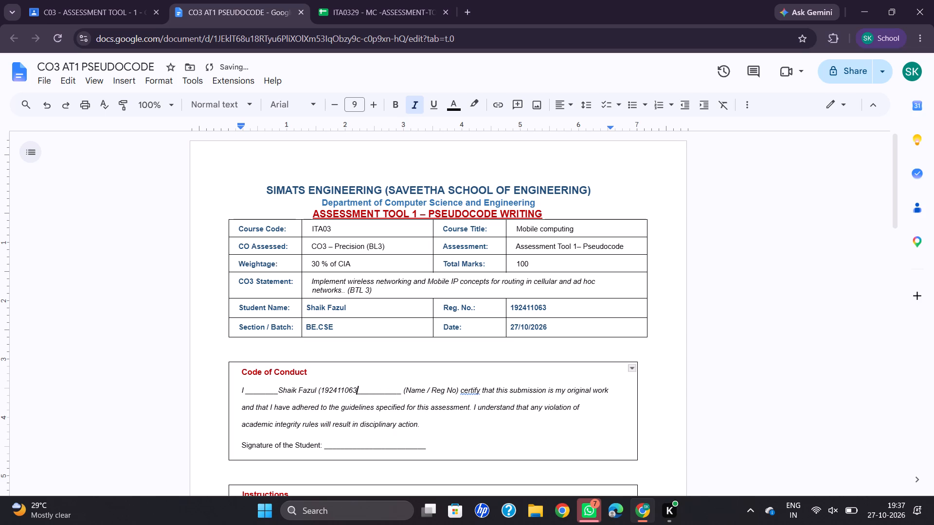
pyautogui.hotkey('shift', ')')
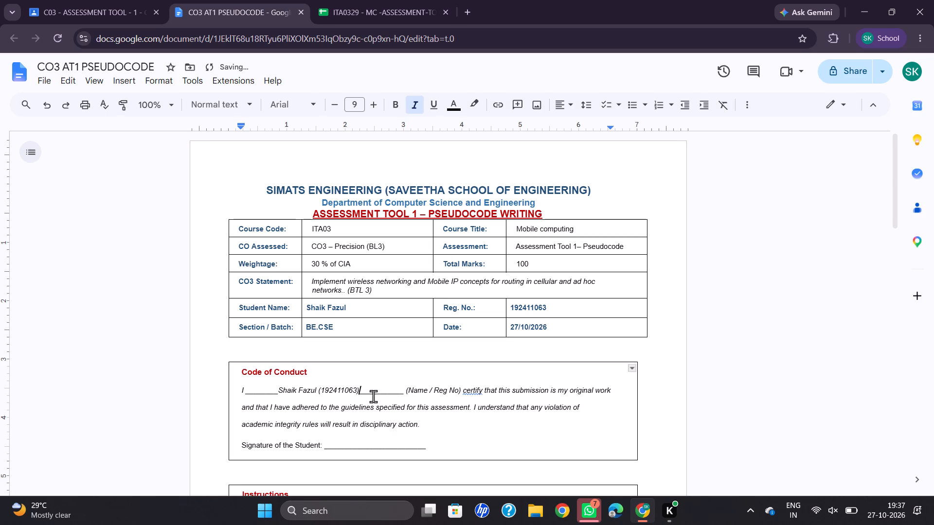
pyautogui.click(392, 391)
pyautogui.press('BackSpace')
pyautogui.press('BackSpace')
pyautogui.press('BackSpace')
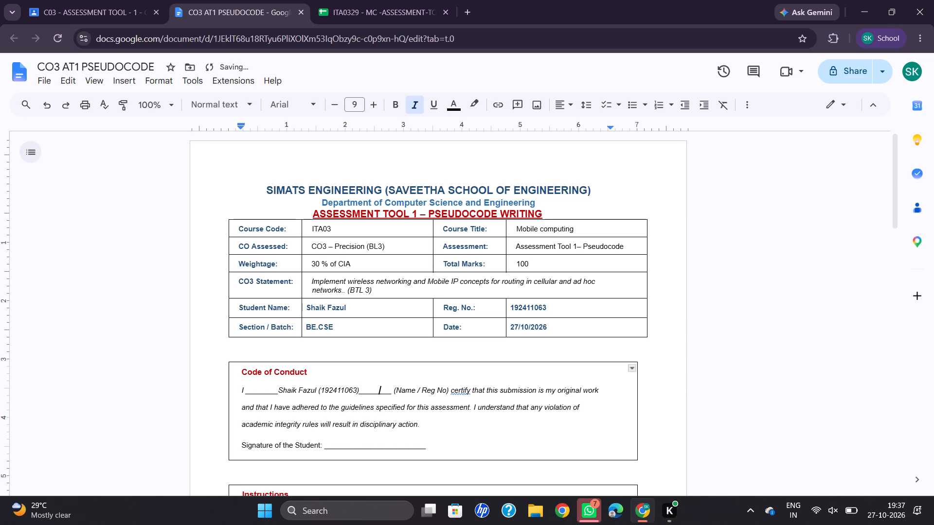
# Insert the Gallery image Screenshot 2026-10-27 102820.png on a new line below question 1's Self-Care Blogs item.
pyautogui.scroll(-6, 392, 391)
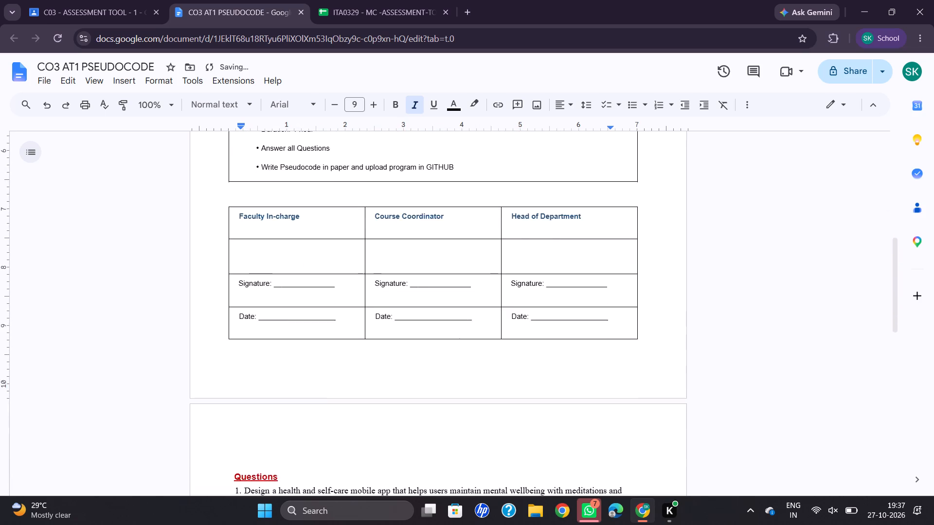
pyautogui.scroll(-3, 392, 391)
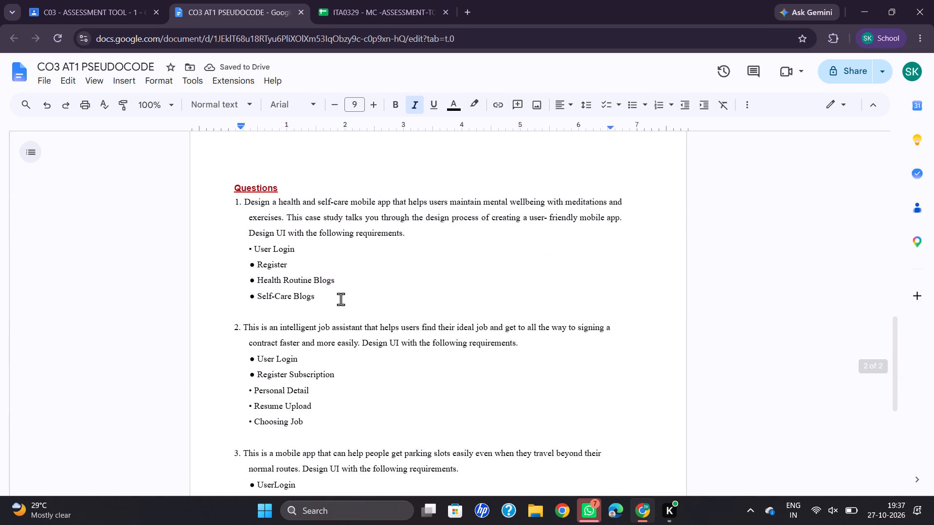
pyautogui.click(331, 299)
pyautogui.press('Return')
pyautogui.press('Return')
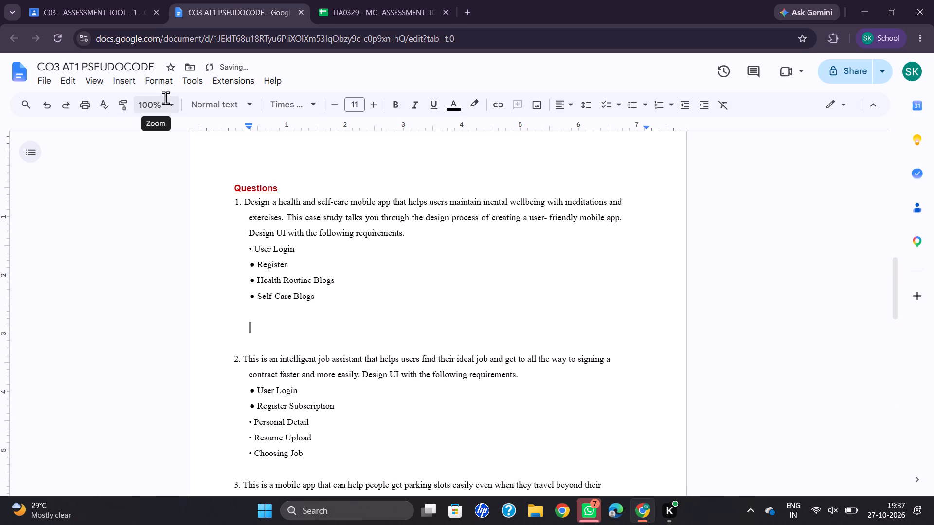
pyautogui.click(121, 79)
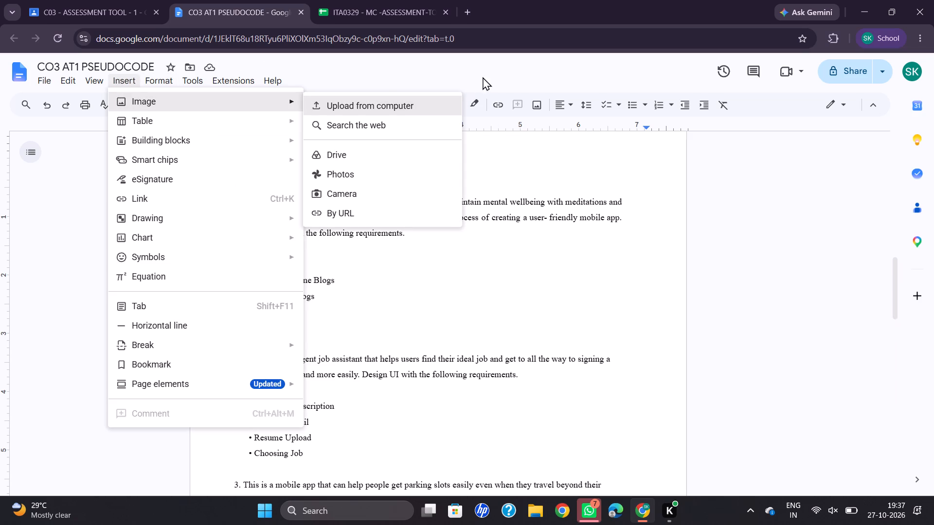
pyautogui.click(404, 105)
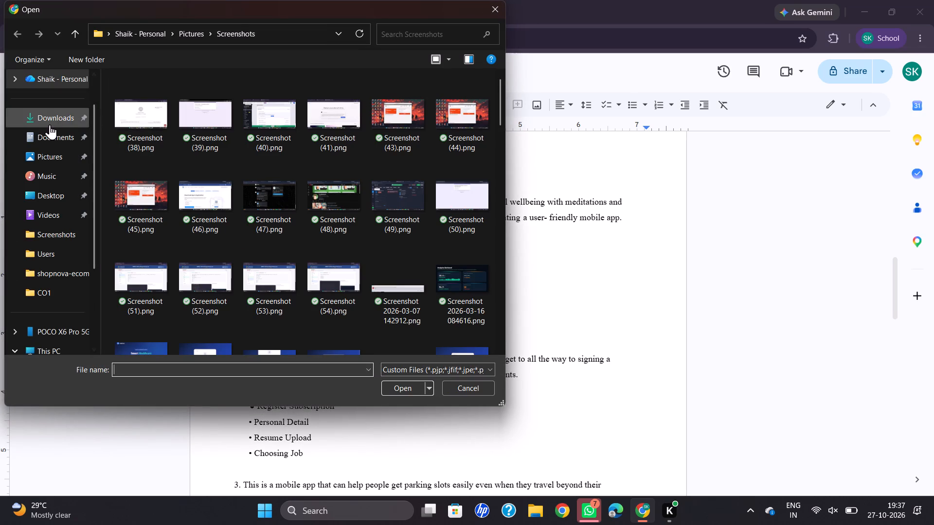
pyautogui.scroll(1, 50, 124)
pyautogui.click(60, 100)
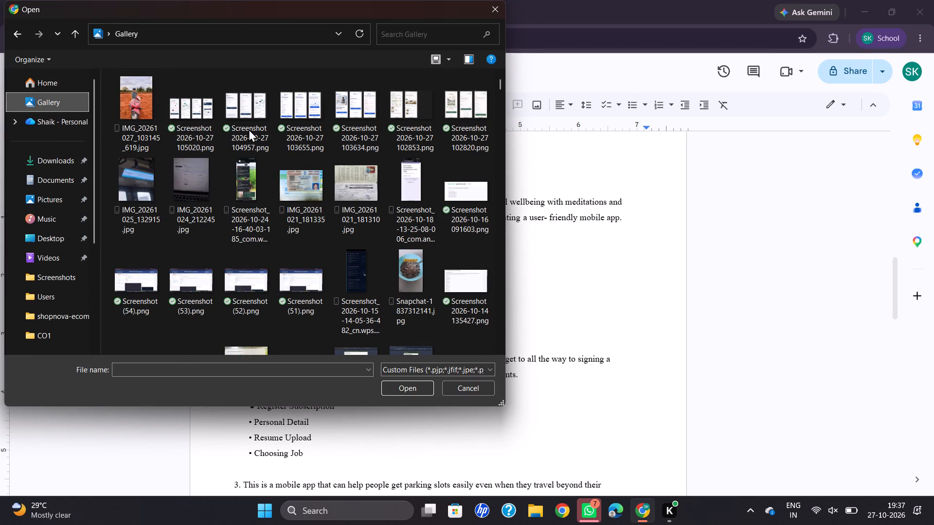
pyautogui.click(475, 103)
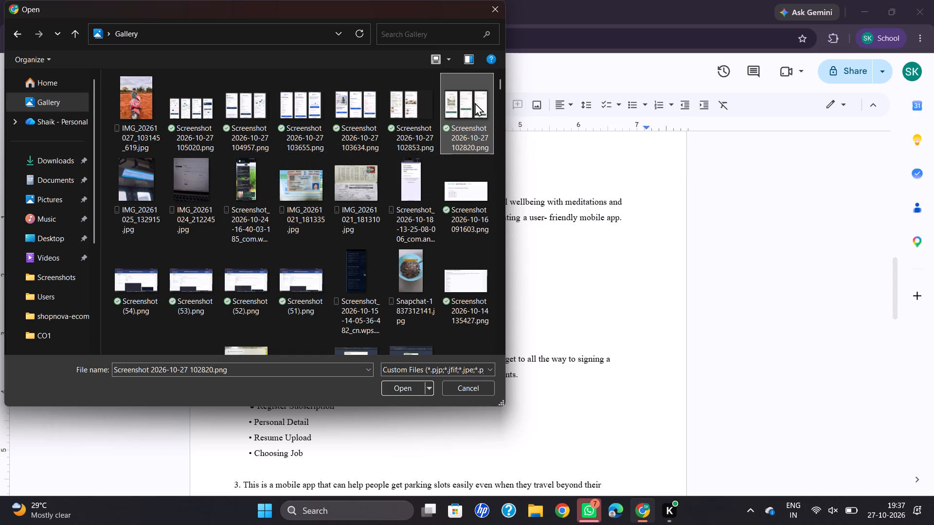
pyautogui.click(401, 391)
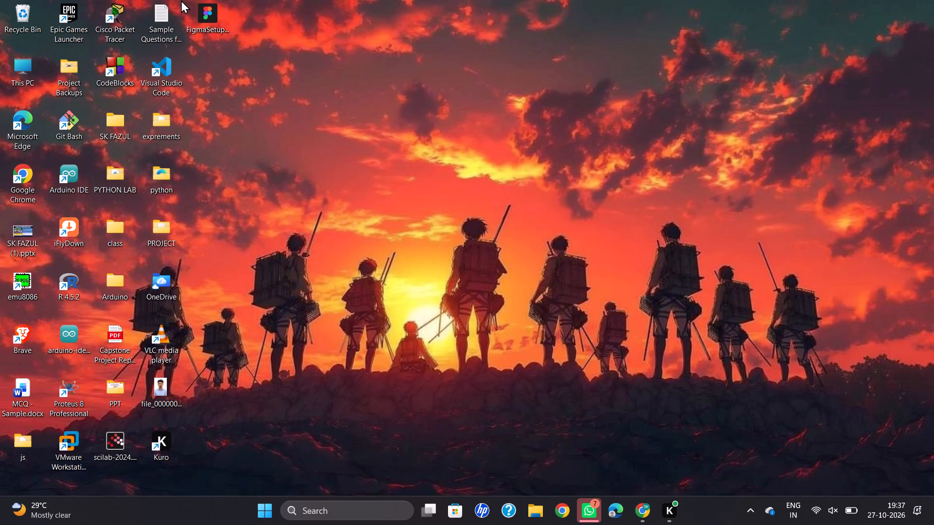
# Launch the FigmaSetup file from the desktop.
pyautogui.doubleClick(225, 6)
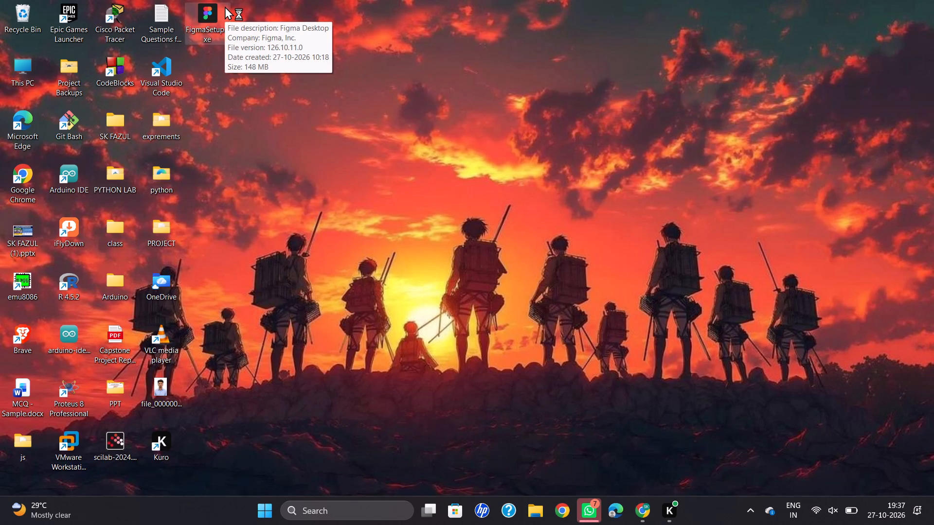
pyautogui.doubleClick(212, 18)
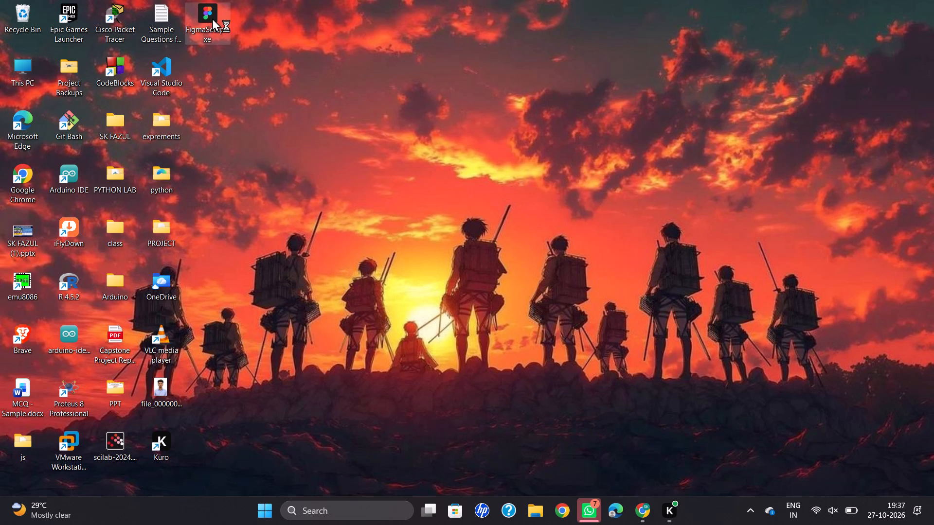
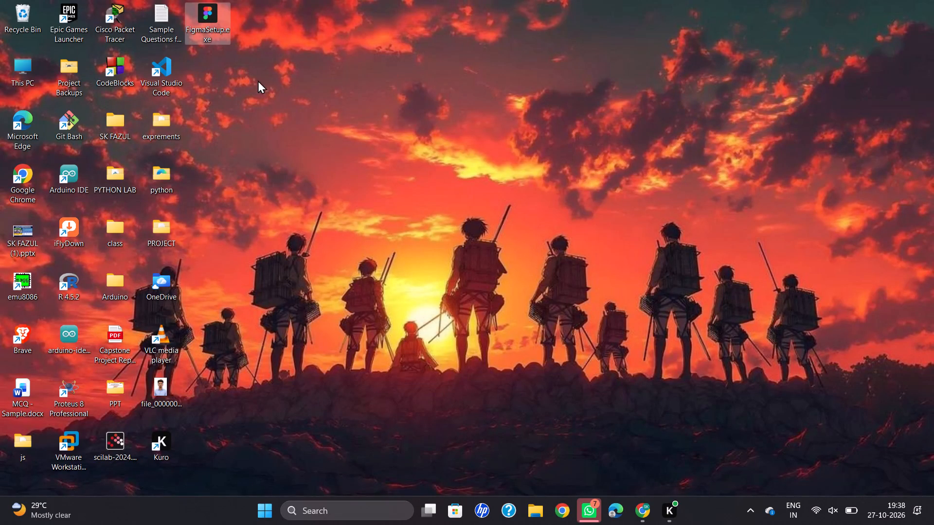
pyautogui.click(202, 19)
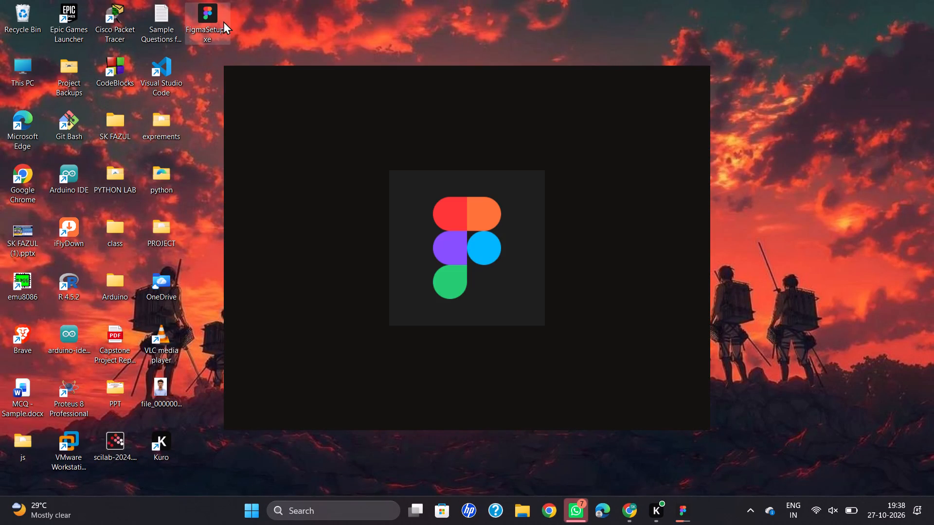
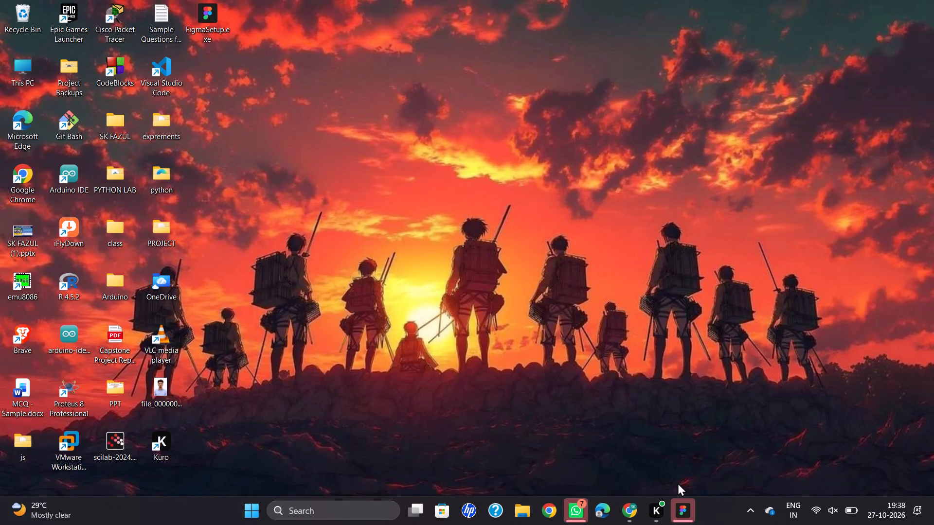
# Switch to Figma and open the recent design file containing the MindCare app screens, dismissing the promotional pop-ups.
pyautogui.click(690, 509)
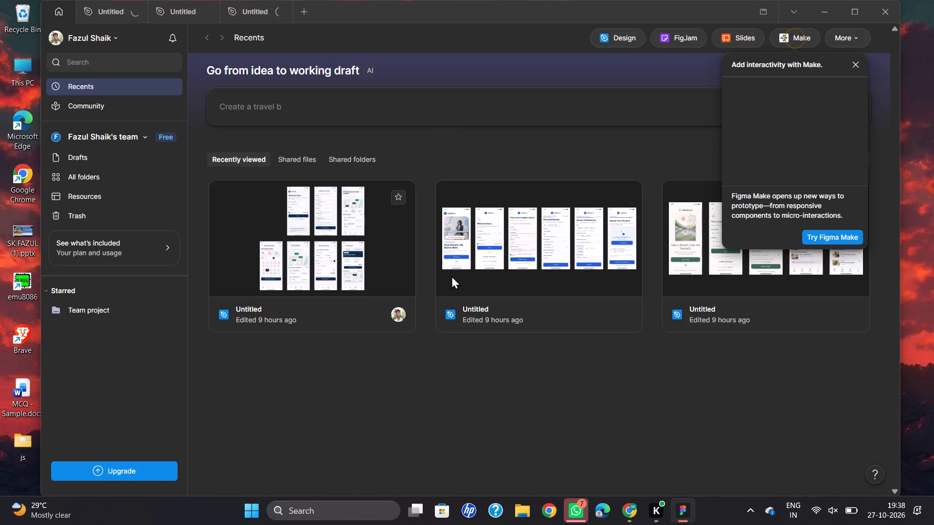
pyautogui.click(721, 292)
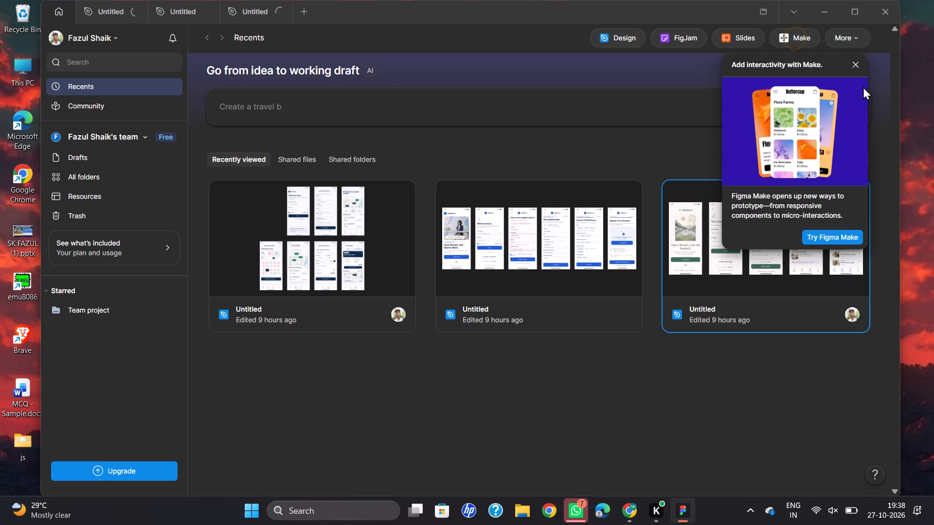
pyautogui.click(856, 63)
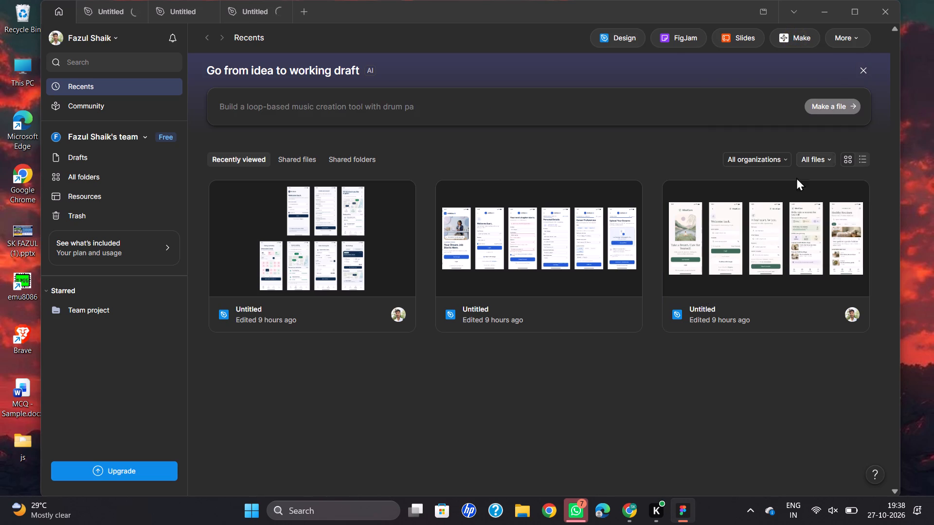
pyautogui.doubleClick(716, 315)
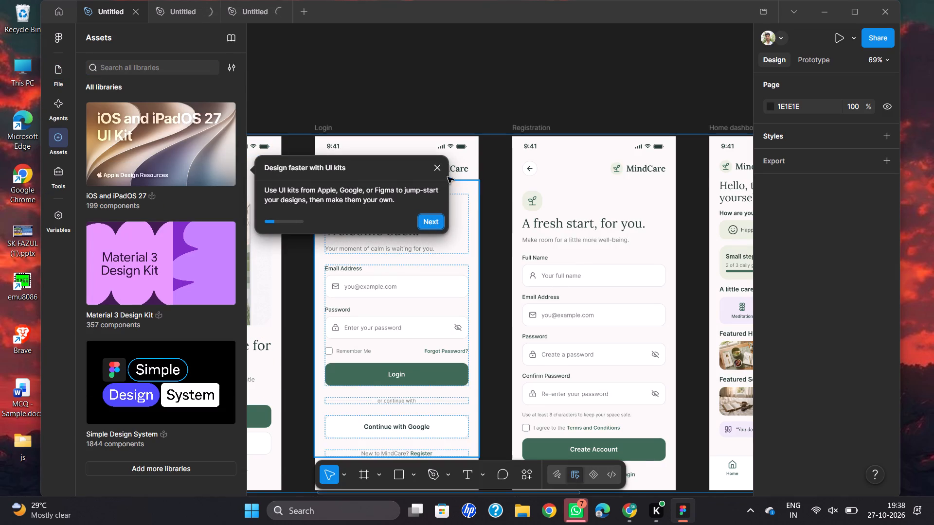
pyautogui.click(436, 167)
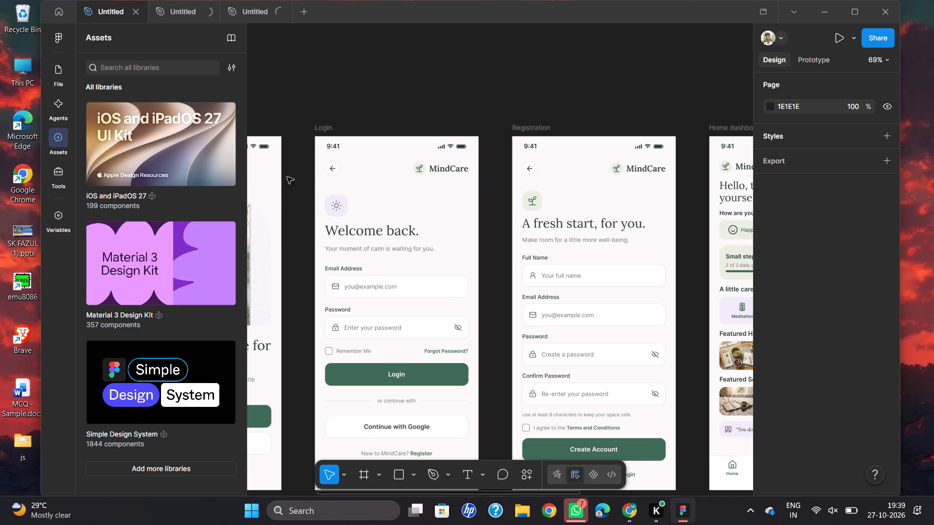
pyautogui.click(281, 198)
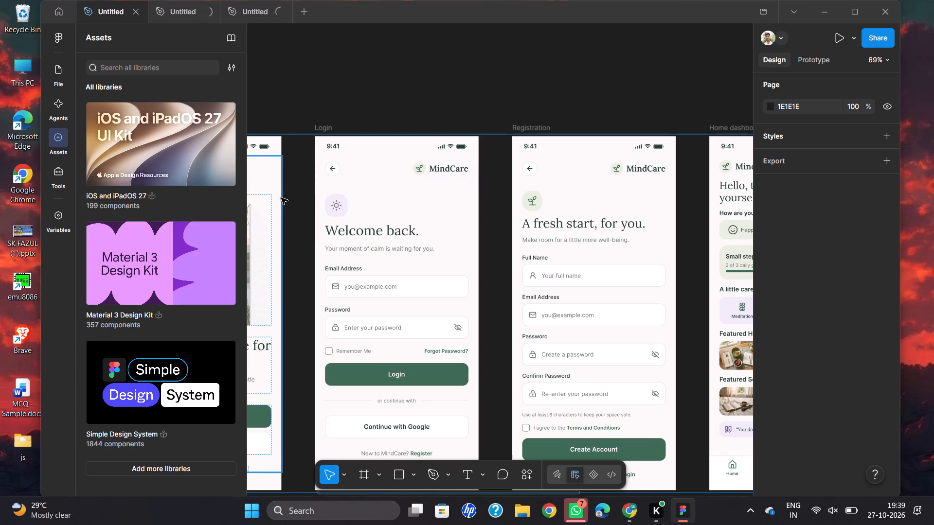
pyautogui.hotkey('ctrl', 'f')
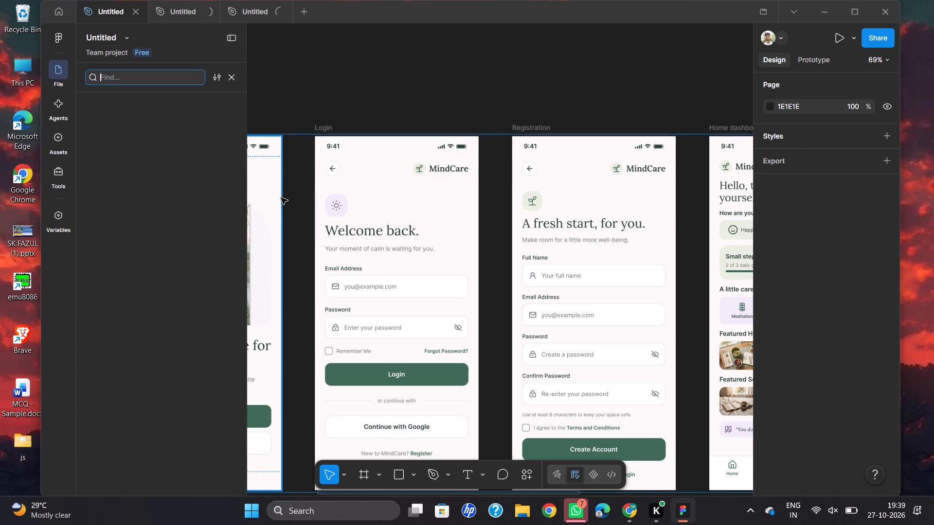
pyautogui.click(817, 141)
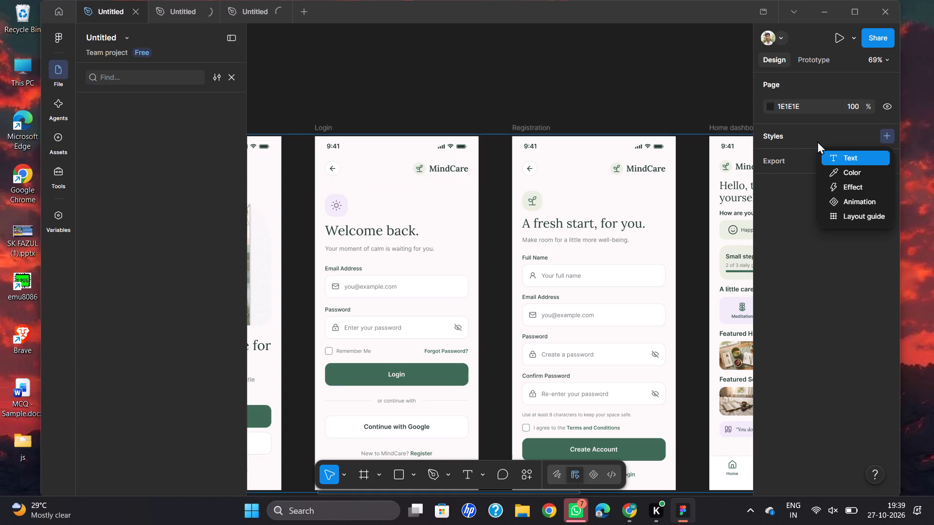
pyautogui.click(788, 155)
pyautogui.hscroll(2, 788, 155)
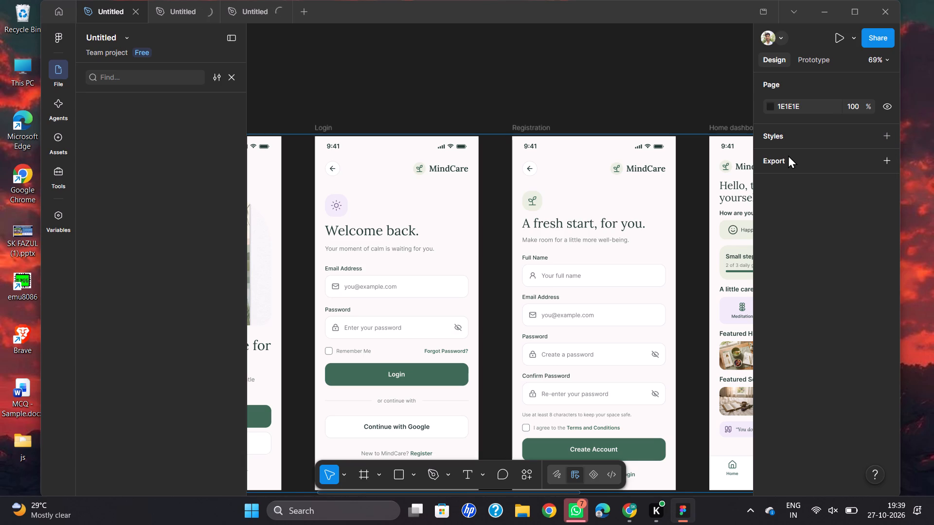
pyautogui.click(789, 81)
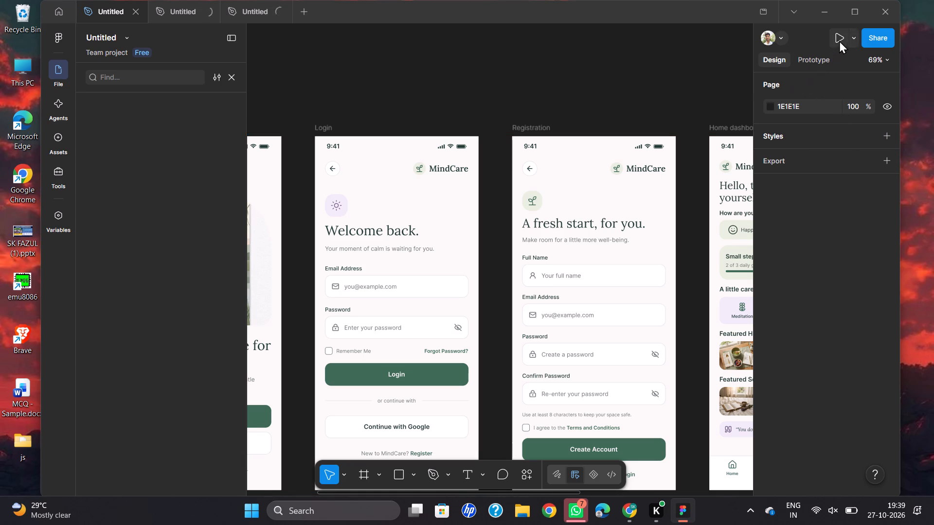
# Present the MindCare prototype to check how its Welcome screen displays, and return to the design file.
pyautogui.click(840, 37)
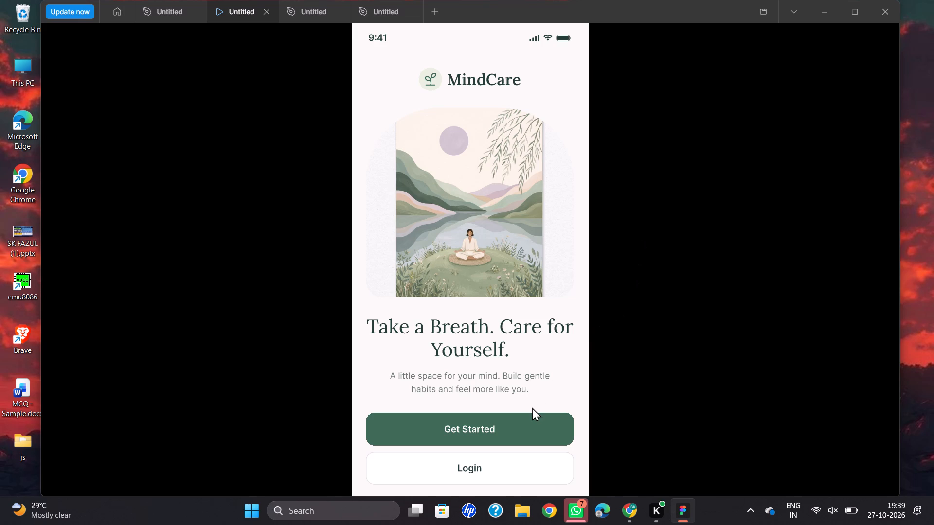
pyautogui.click(602, 173)
pyautogui.click(768, 38)
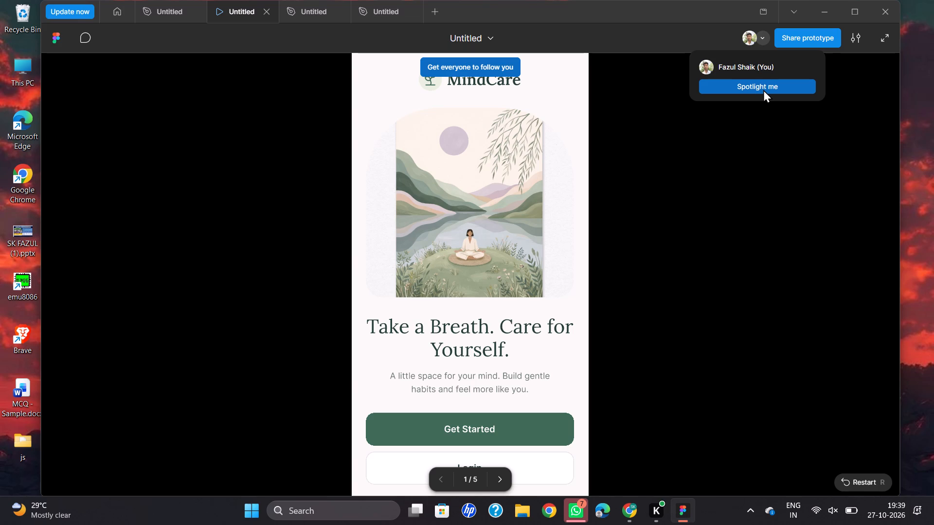
pyautogui.click(474, 38)
pyautogui.click(474, 38)
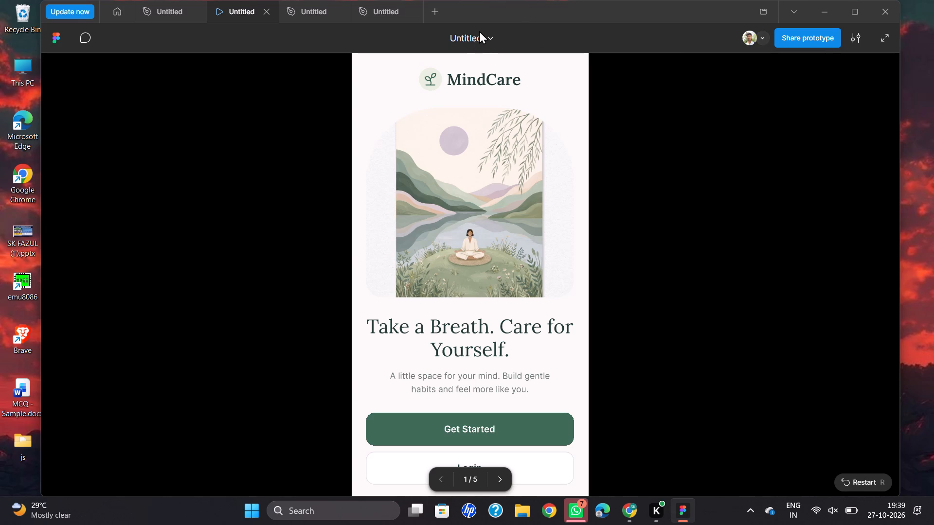
pyautogui.click(479, 31)
pyautogui.click(490, 37)
pyautogui.click(490, 37)
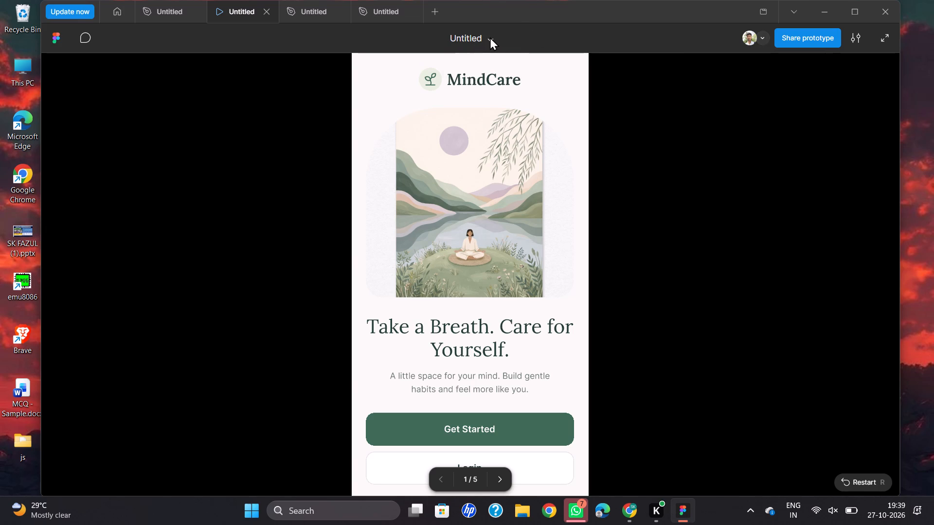
pyautogui.click(490, 37)
pyautogui.click(475, 67)
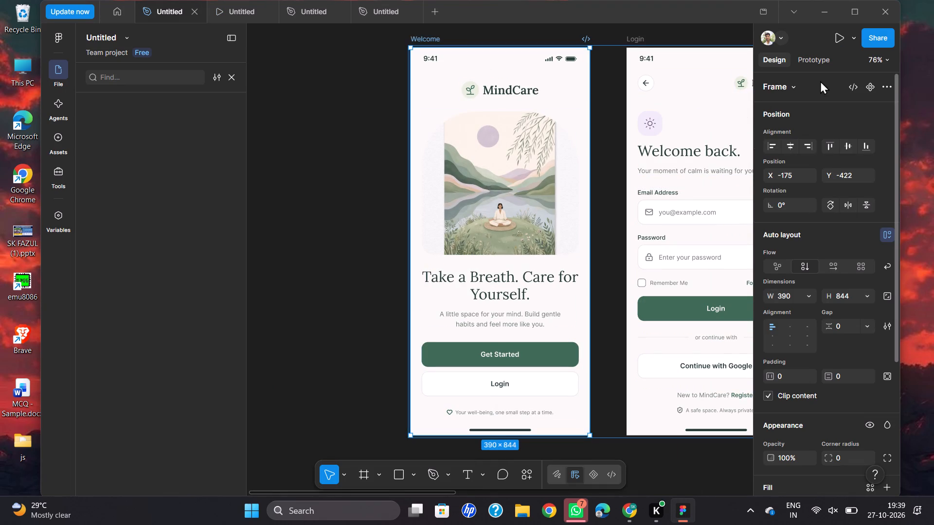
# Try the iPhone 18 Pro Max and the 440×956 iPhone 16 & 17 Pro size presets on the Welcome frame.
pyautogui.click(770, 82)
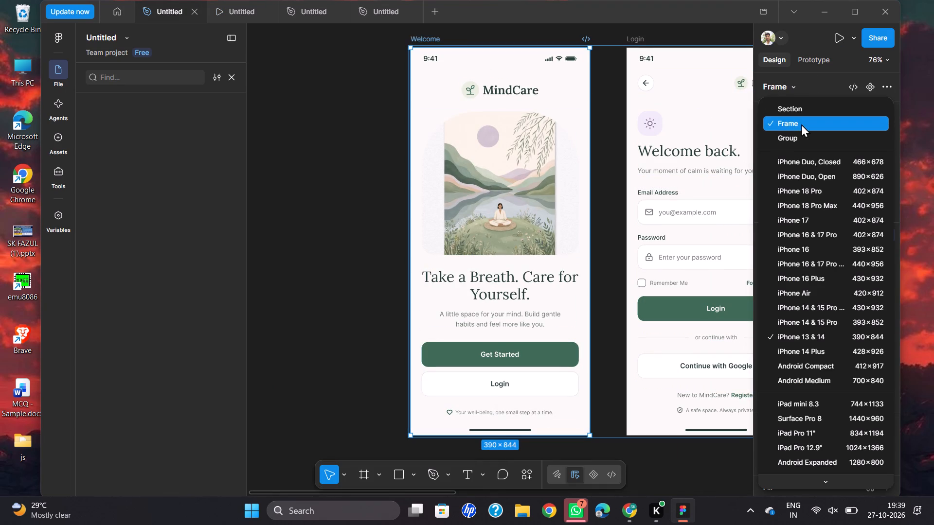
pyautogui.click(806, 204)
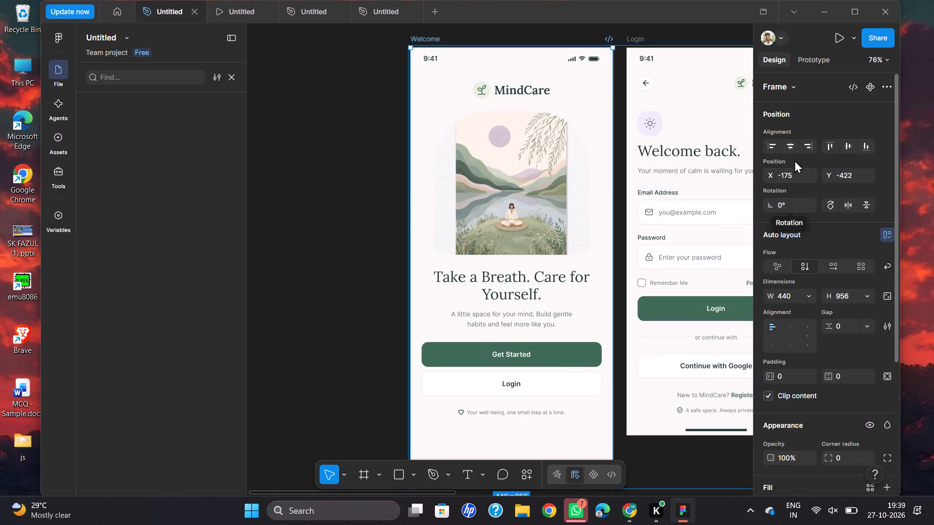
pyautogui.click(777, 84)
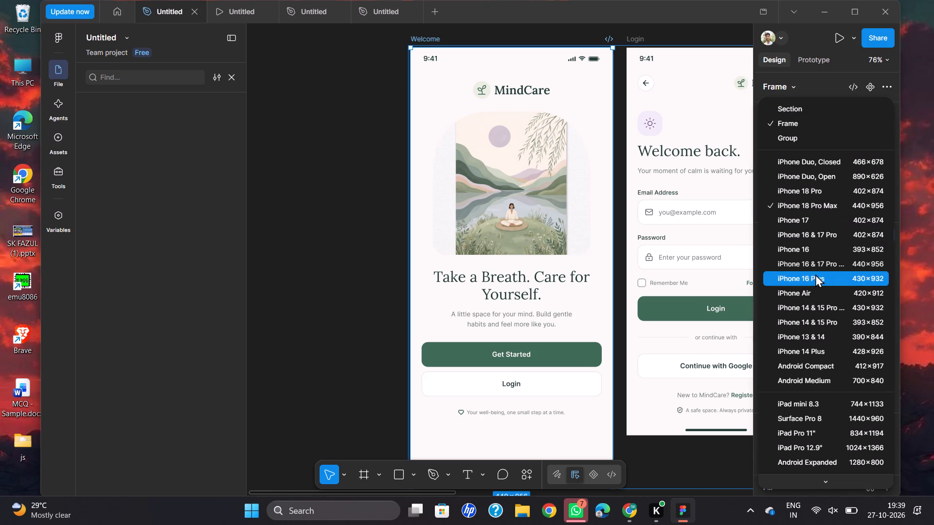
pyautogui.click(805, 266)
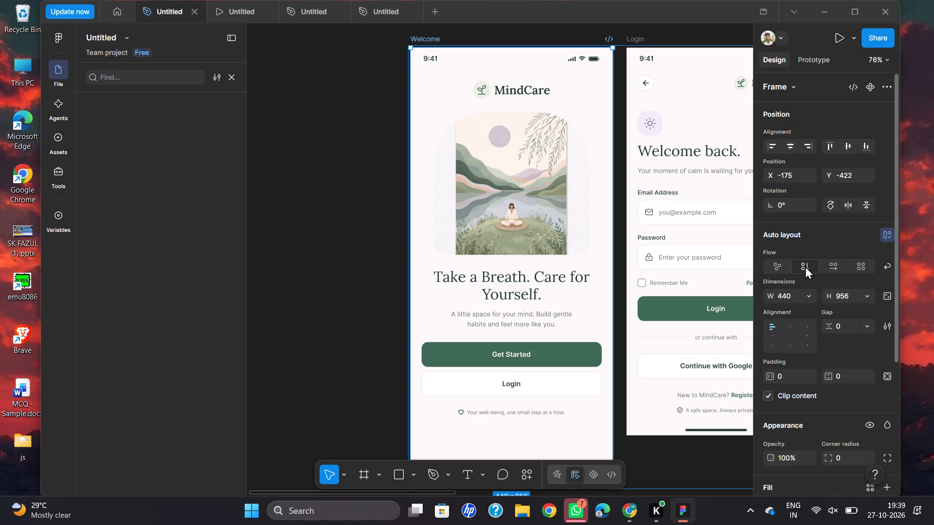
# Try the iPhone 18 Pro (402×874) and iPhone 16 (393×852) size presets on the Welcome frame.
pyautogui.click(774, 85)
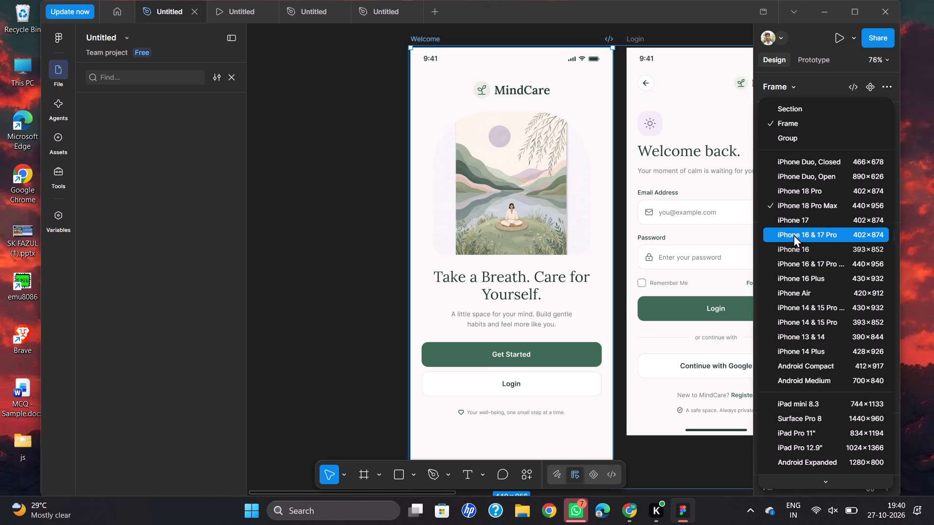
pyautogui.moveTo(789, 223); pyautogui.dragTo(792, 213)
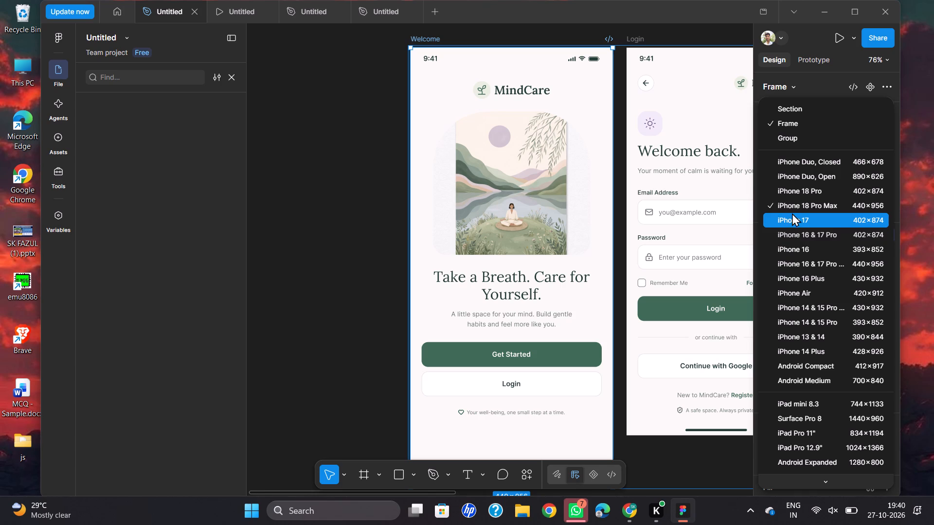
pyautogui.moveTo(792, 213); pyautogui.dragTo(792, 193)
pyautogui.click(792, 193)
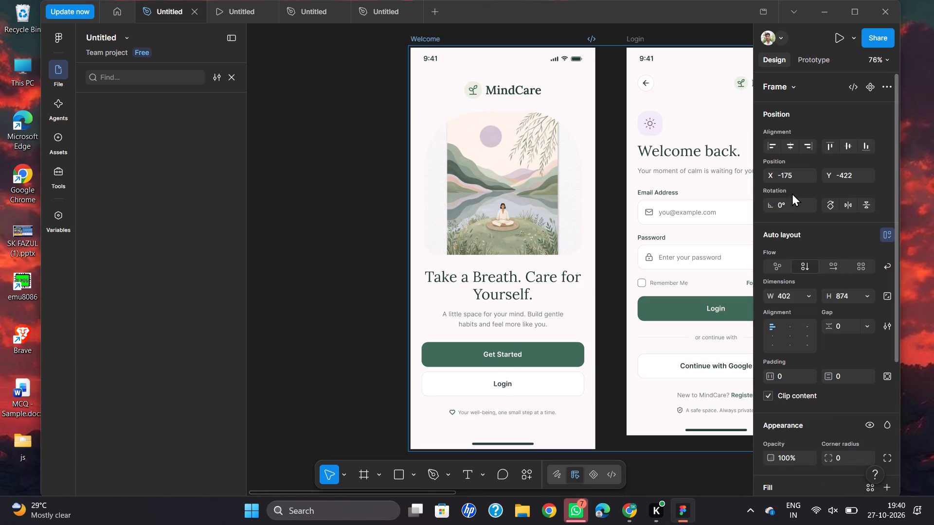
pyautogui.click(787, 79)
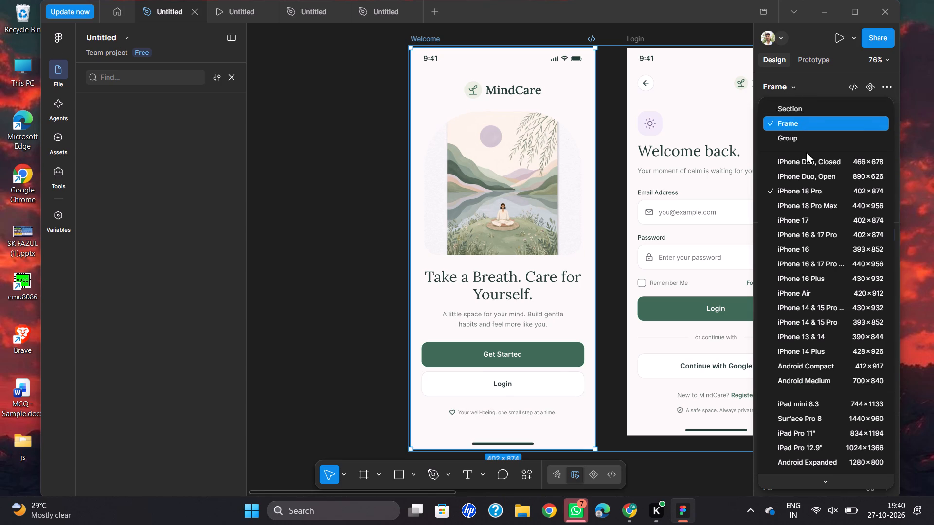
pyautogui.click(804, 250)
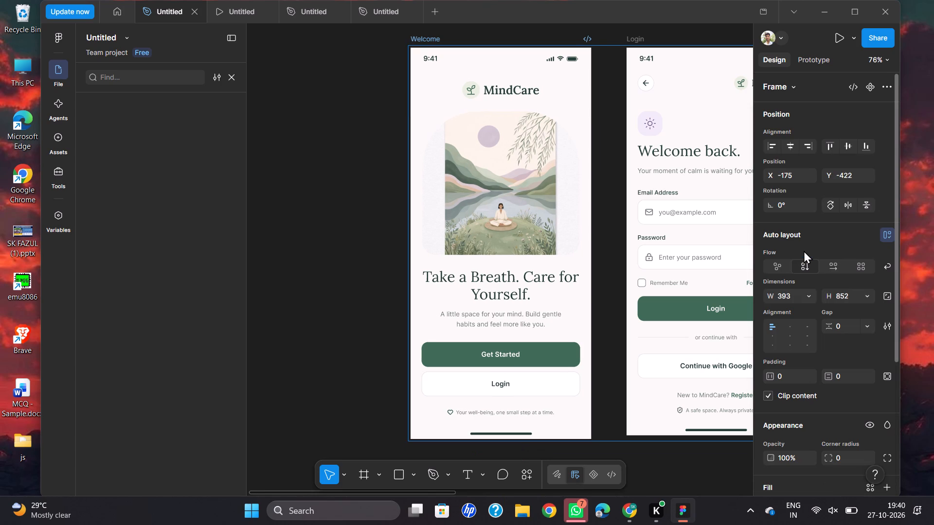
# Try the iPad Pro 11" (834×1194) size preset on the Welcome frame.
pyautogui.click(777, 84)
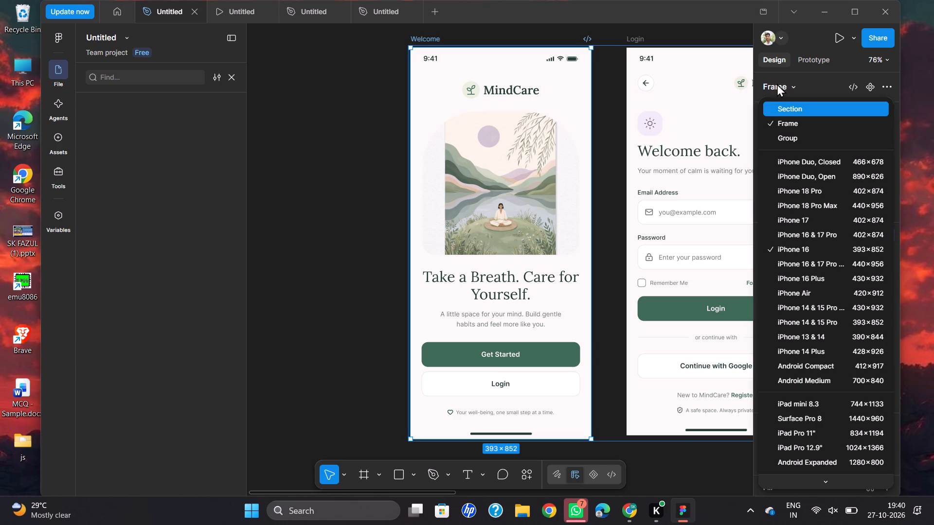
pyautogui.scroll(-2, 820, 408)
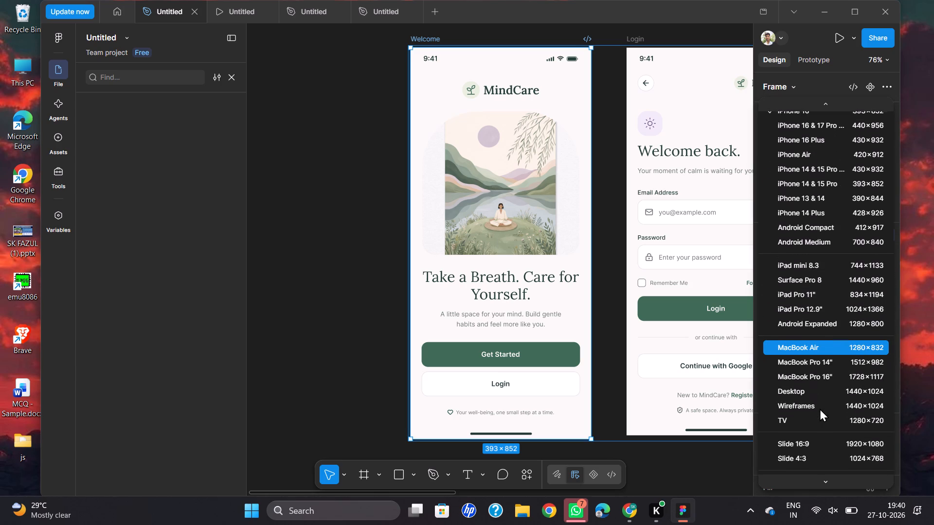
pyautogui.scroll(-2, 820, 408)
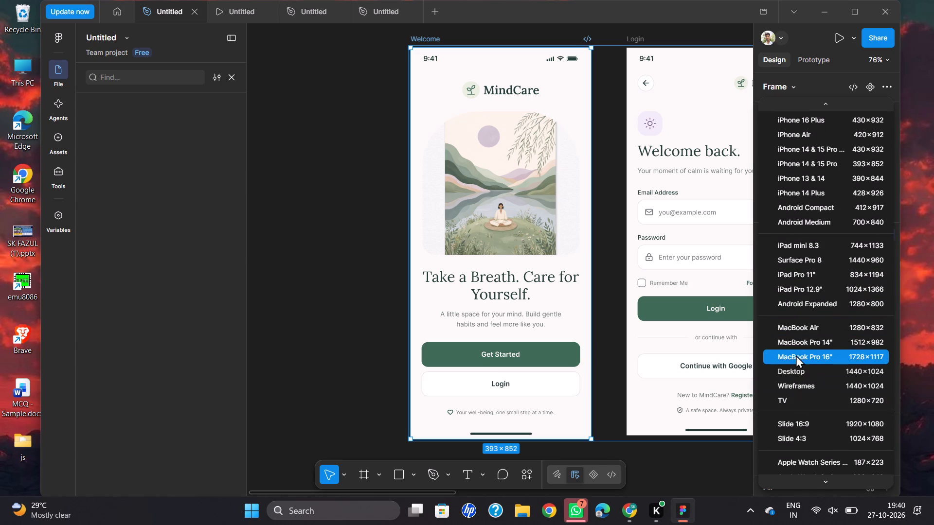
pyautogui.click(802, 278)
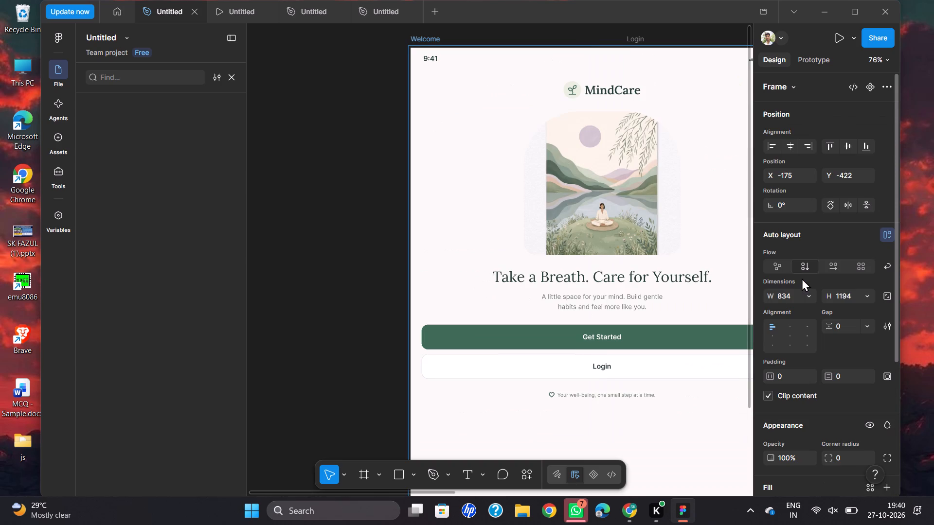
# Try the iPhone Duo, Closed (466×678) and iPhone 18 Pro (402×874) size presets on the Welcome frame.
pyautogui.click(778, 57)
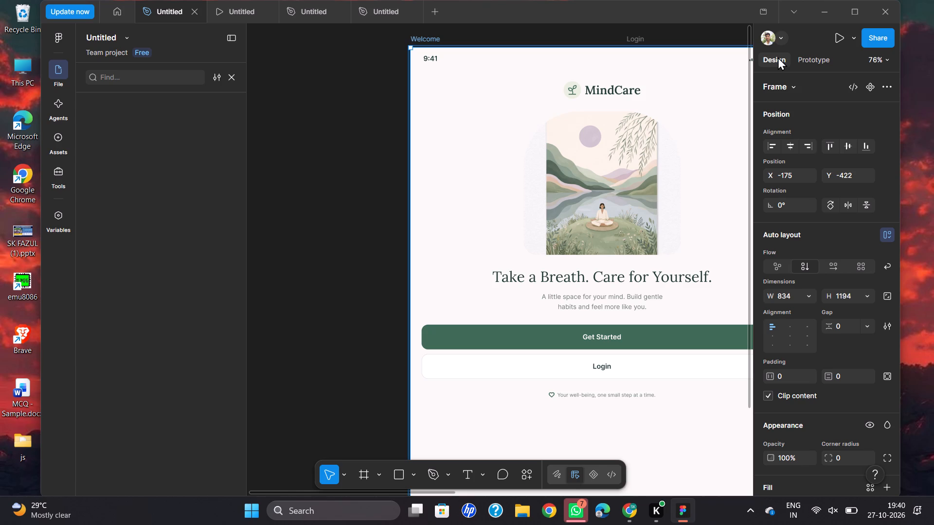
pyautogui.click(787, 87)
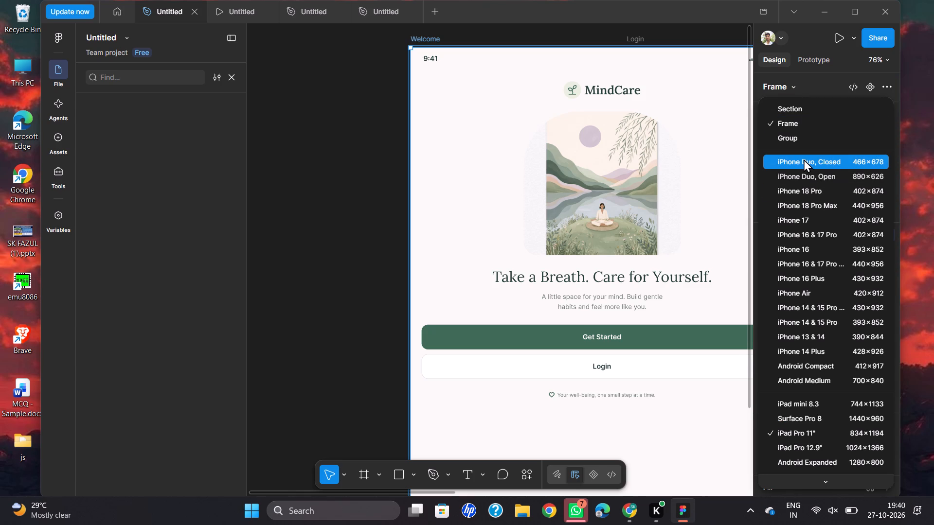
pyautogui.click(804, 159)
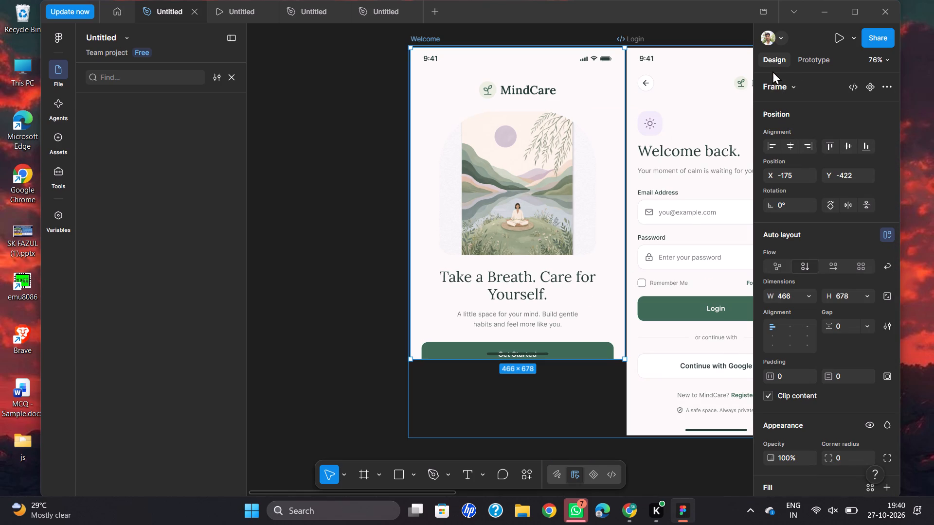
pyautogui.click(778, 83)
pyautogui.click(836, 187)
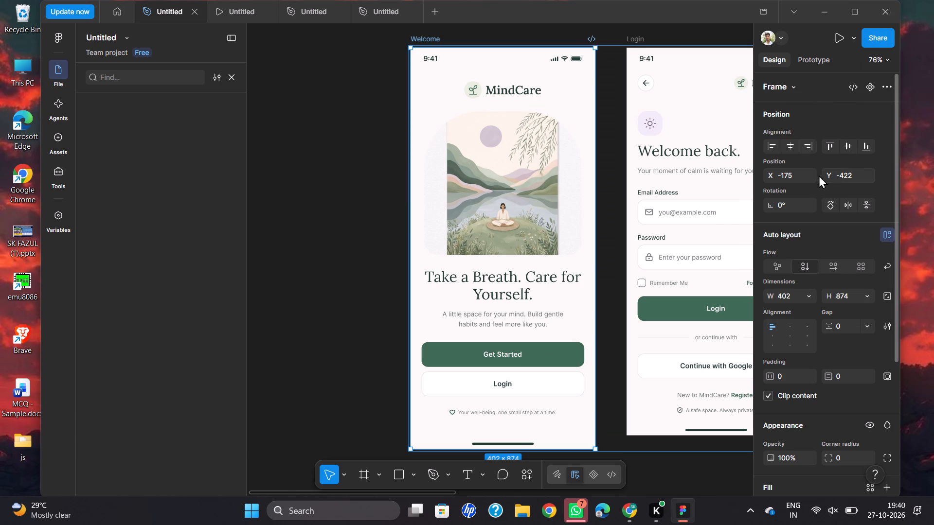
# Resize the Welcome frame to the iPad Pro 11" preset, 834×1194.
pyautogui.click(773, 77)
pyautogui.click(774, 88)
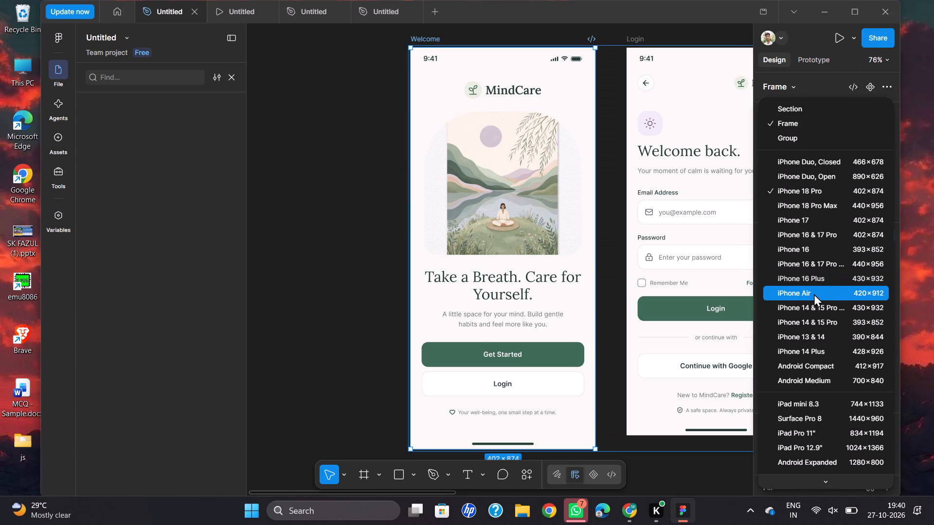
pyautogui.scroll(-1, 806, 393)
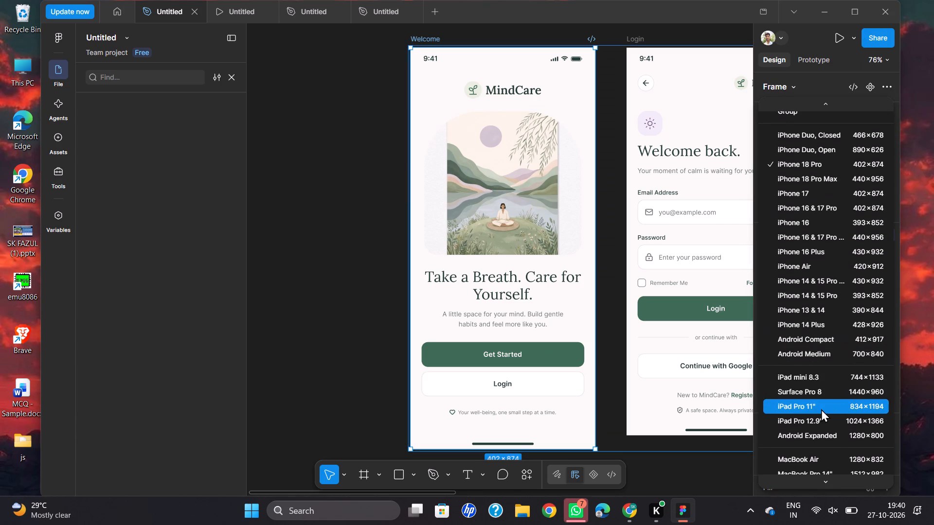
pyautogui.click(821, 409)
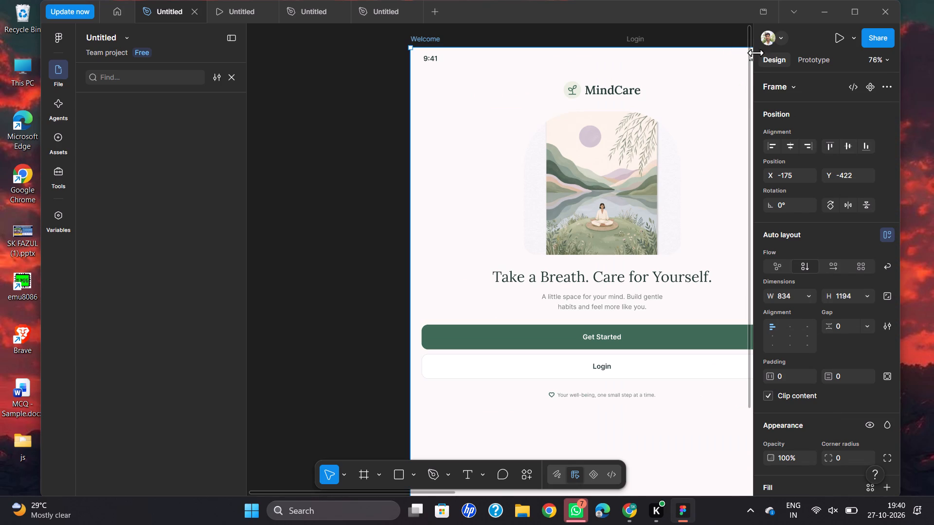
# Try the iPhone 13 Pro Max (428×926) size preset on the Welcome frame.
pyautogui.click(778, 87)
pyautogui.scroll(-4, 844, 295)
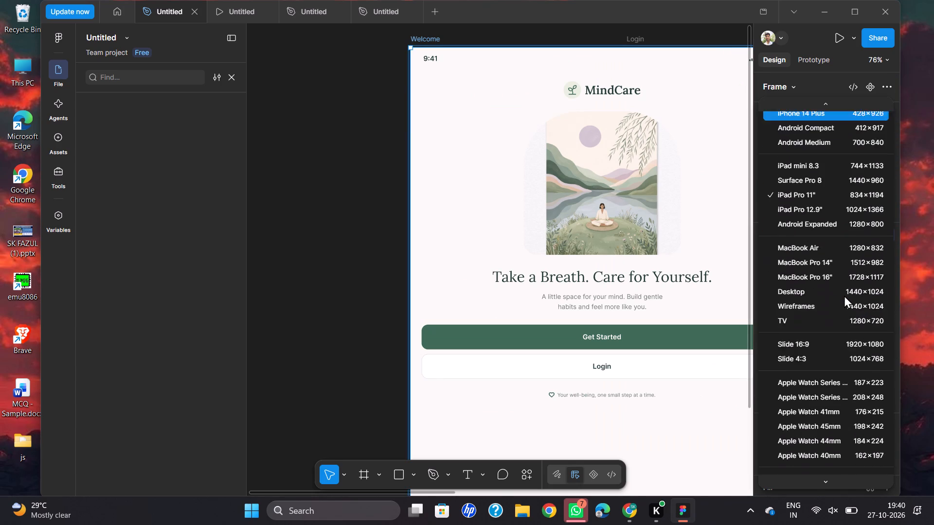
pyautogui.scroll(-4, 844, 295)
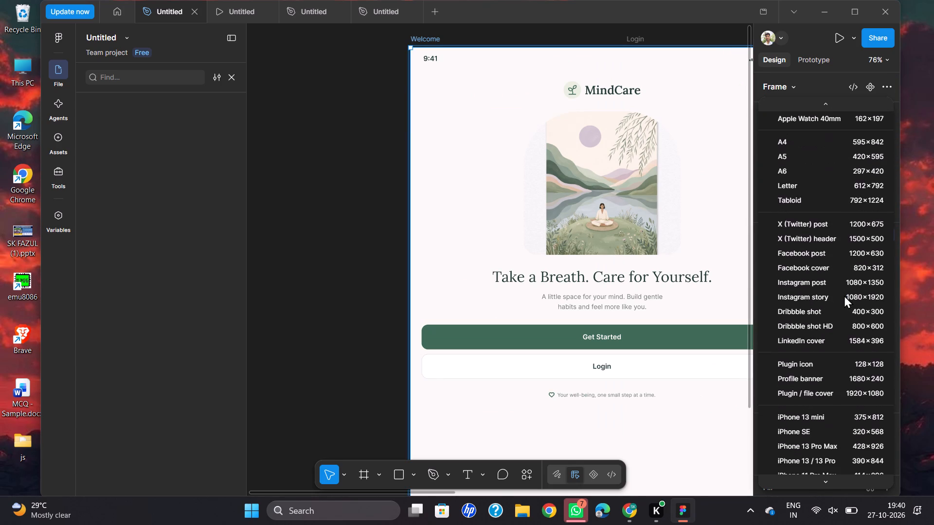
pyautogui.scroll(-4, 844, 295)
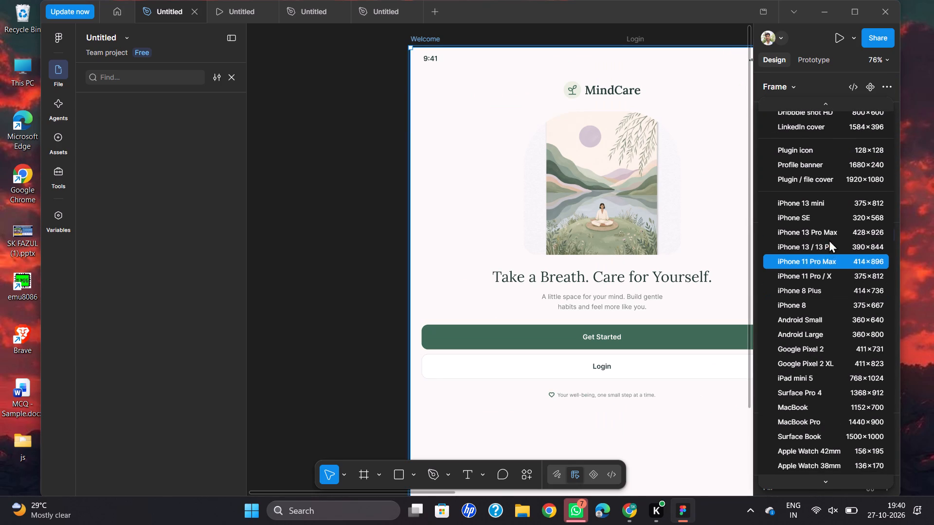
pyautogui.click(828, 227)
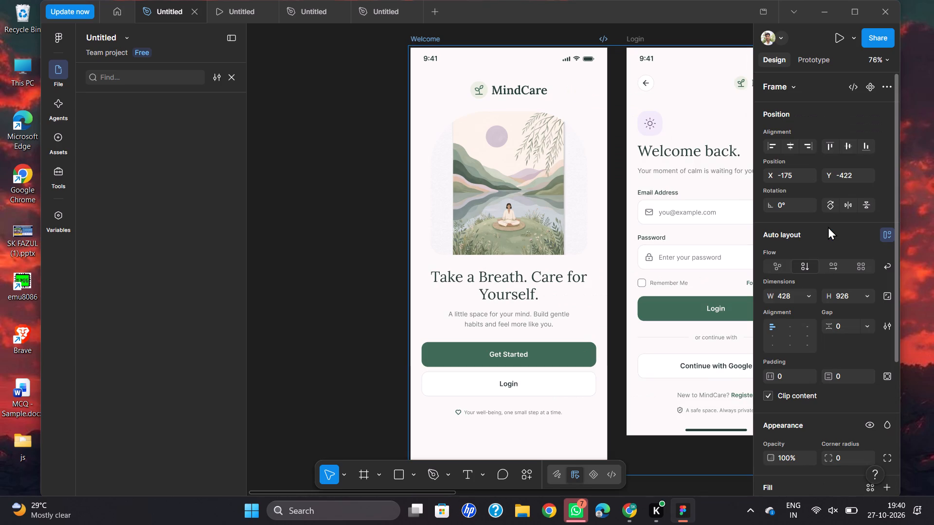
# Resize the Welcome frame to the Google Pixel 2 preset, 411×731.
pyautogui.click(767, 57)
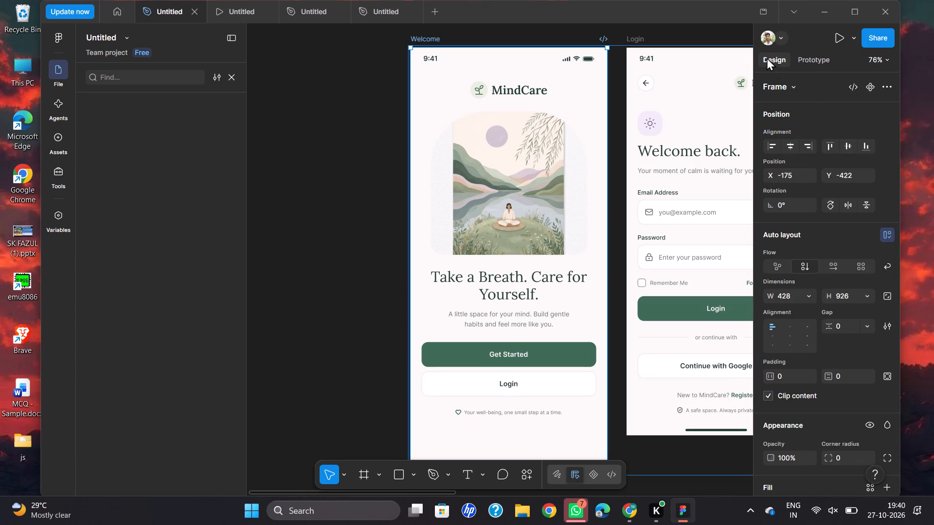
pyautogui.click(779, 85)
pyautogui.scroll(-3, 844, 301)
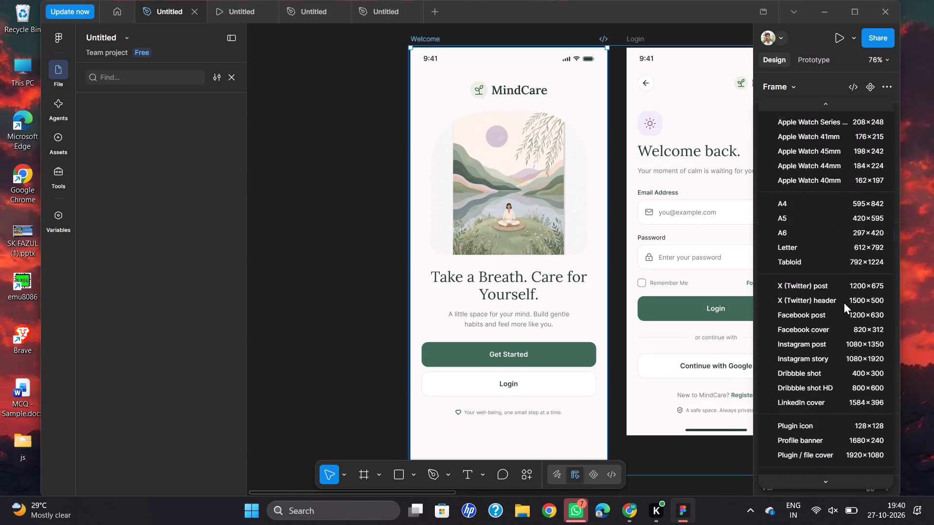
pyautogui.scroll(-6, 844, 301)
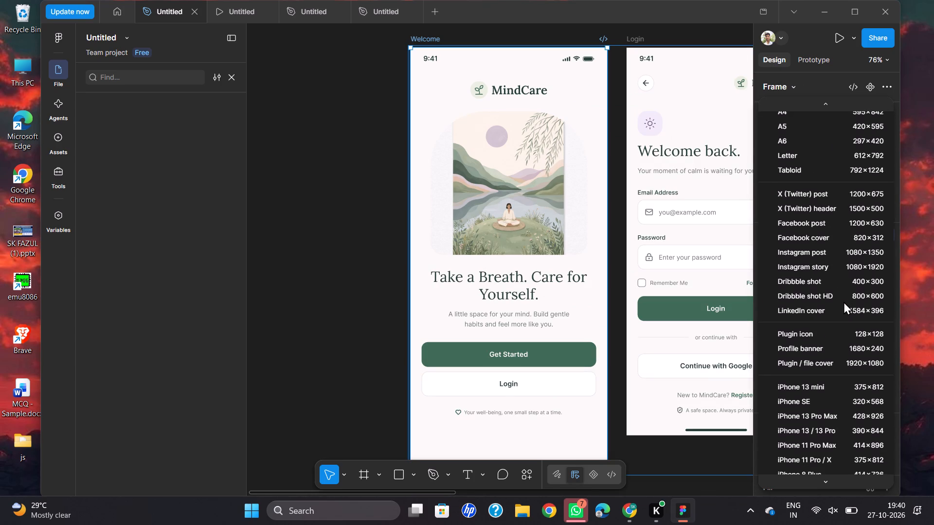
pyautogui.scroll(-5, 844, 301)
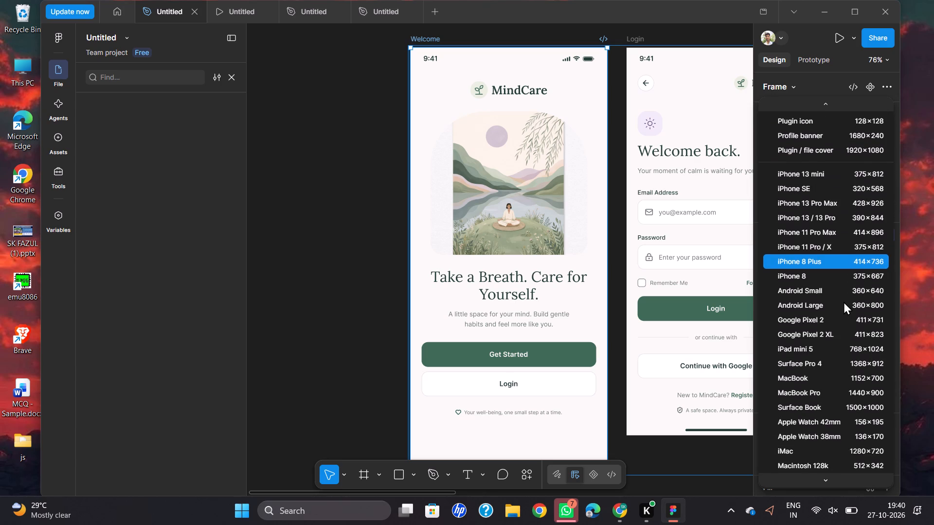
pyautogui.scroll(-2, 844, 301)
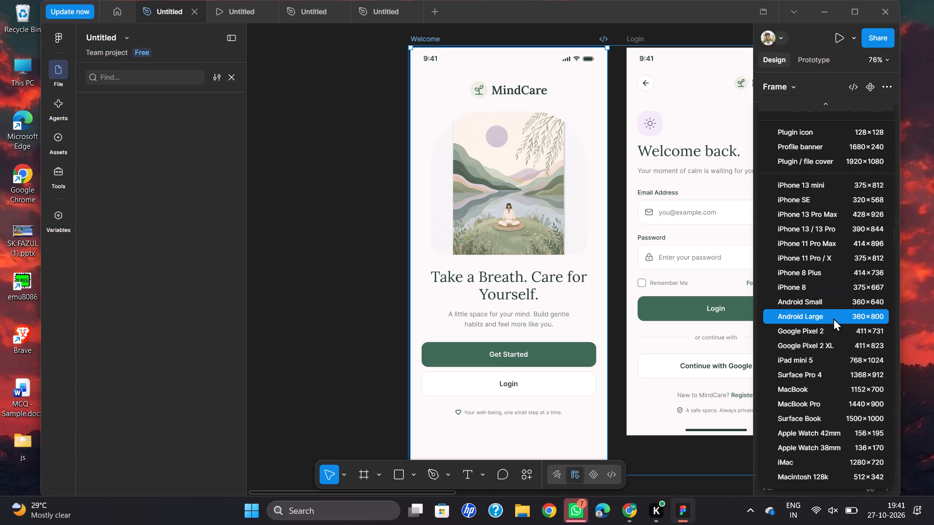
pyautogui.click(813, 332)
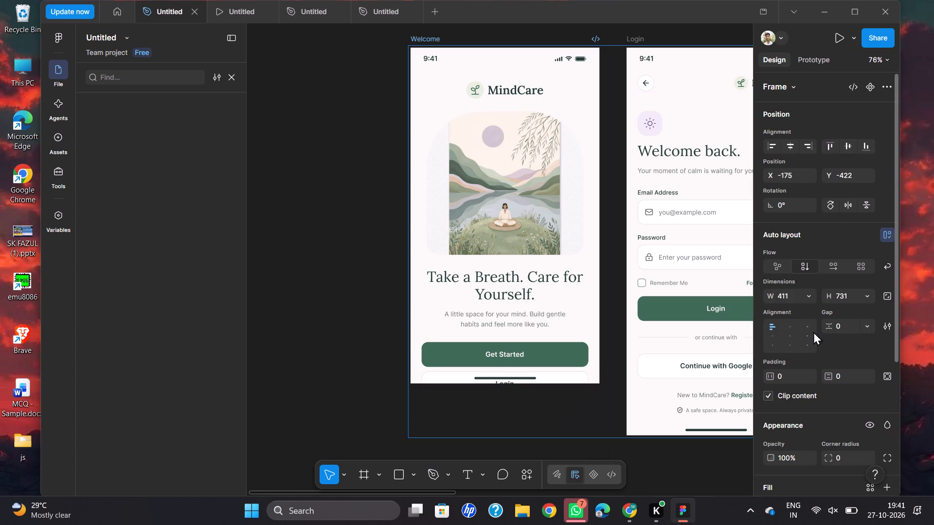
# Close Figma and switch to the CO3 AT1 PSEUDOCODE document in Chrome.
pyautogui.click(889, 10)
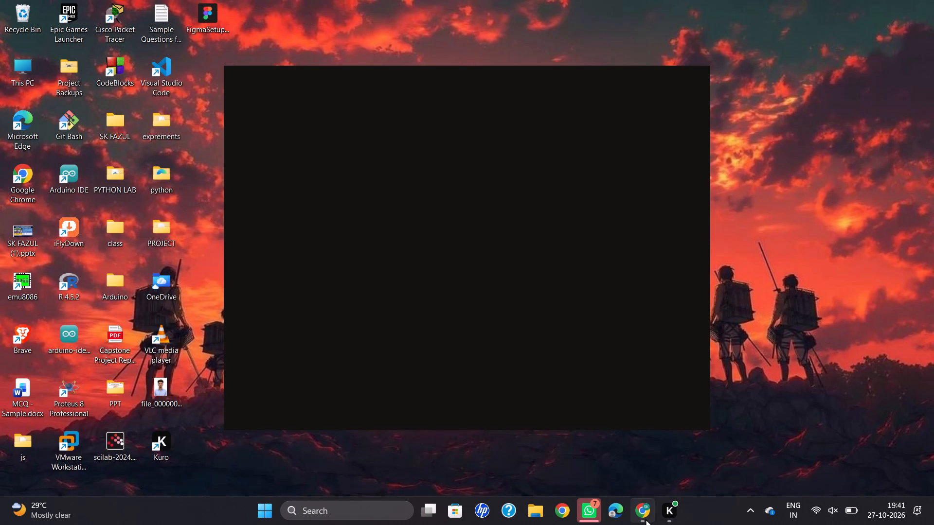
pyautogui.click(646, 519)
# Insert Screenshot 2026-10-27 102853.png from the Gallery on a new line below the Welcome, Login and Register screenshot.
pyautogui.scroll(-2, 447, 204)
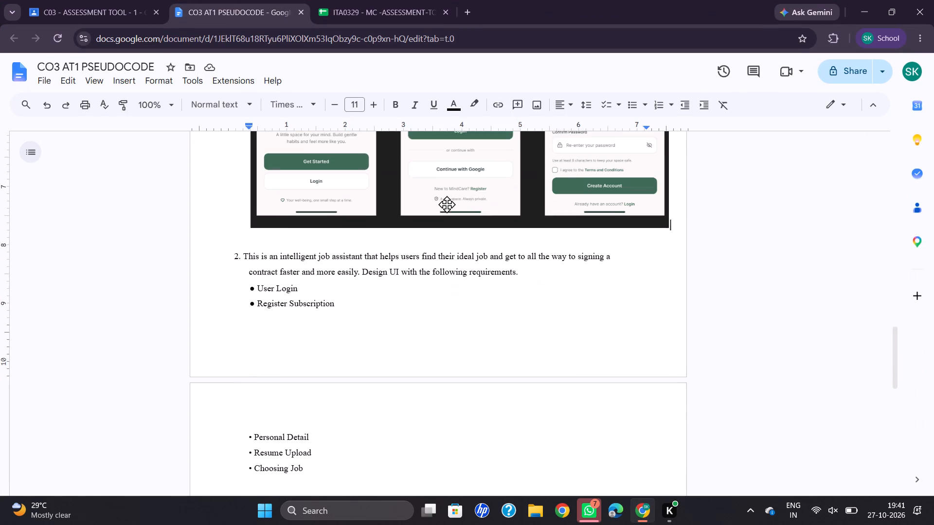
pyautogui.scroll(-1, 447, 204)
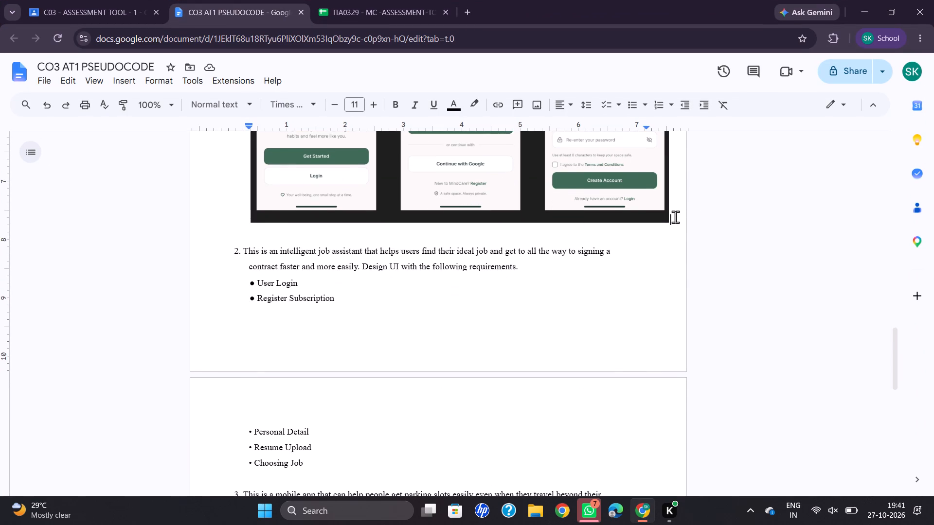
pyautogui.press('Return')
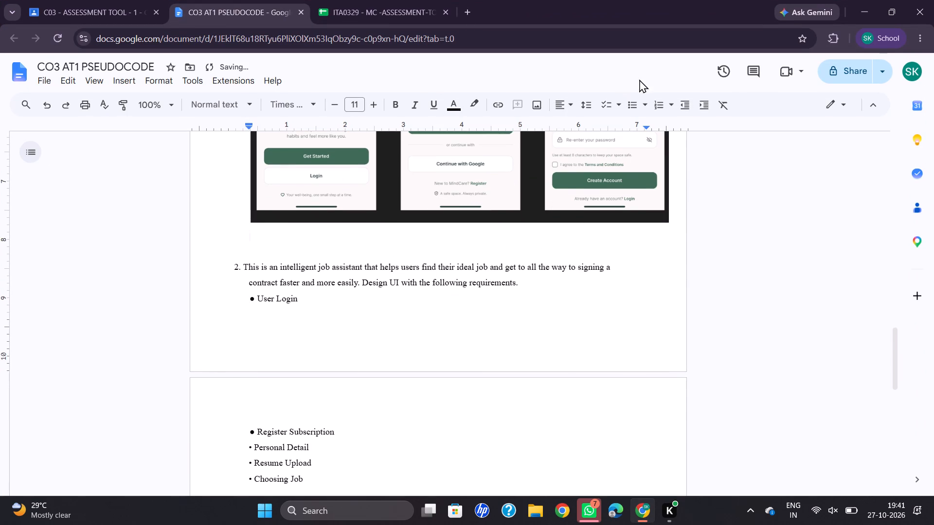
pyautogui.click(129, 76)
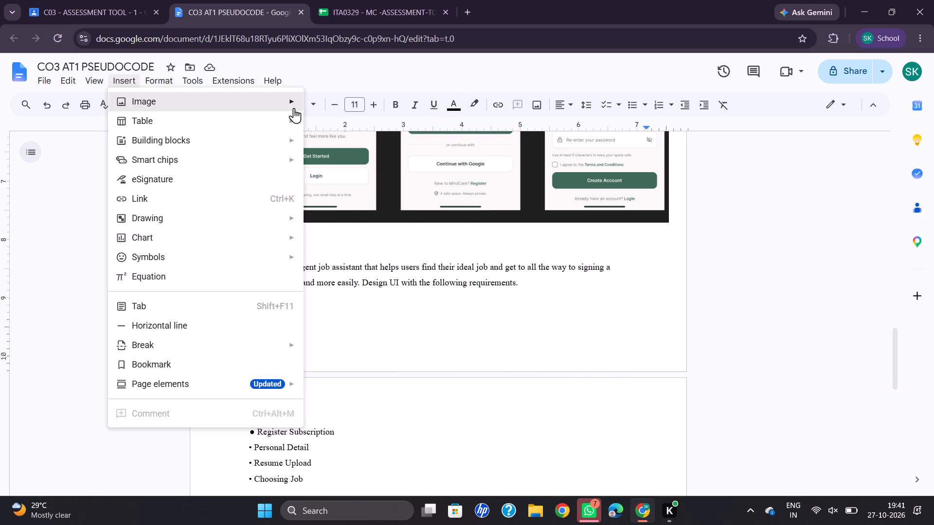
pyautogui.click(363, 109)
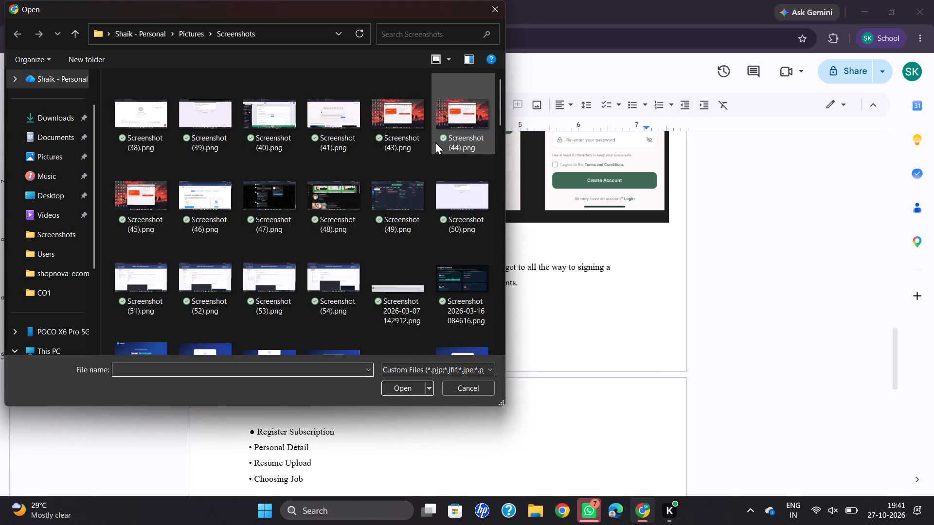
pyautogui.scroll(1, 62, 122)
pyautogui.moveTo(62, 122); pyautogui.dragTo(51, 107)
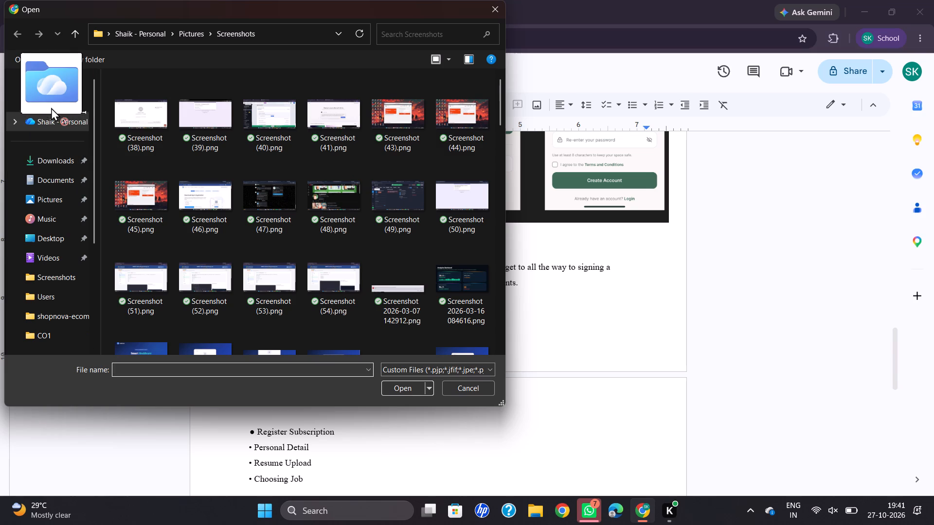
pyautogui.moveTo(51, 107); pyautogui.dragTo(53, 117)
pyautogui.click(49, 106)
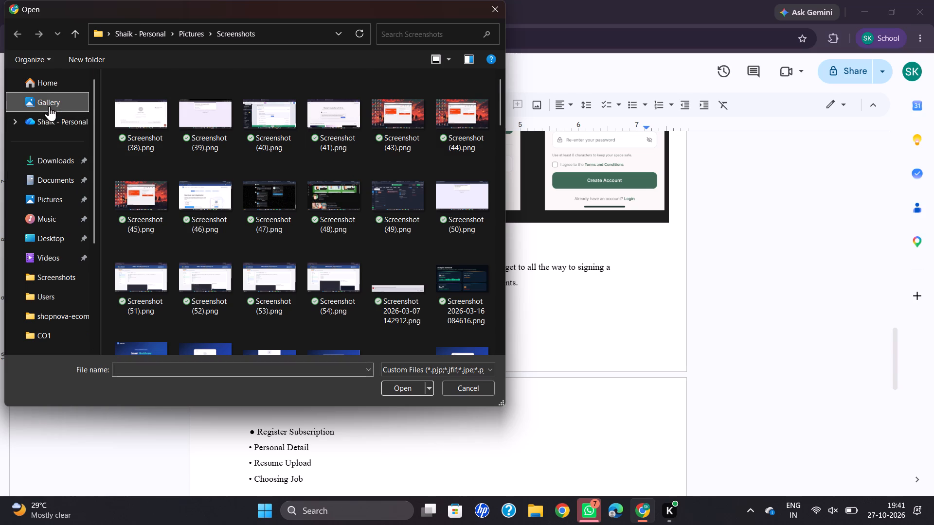
pyautogui.click(426, 120)
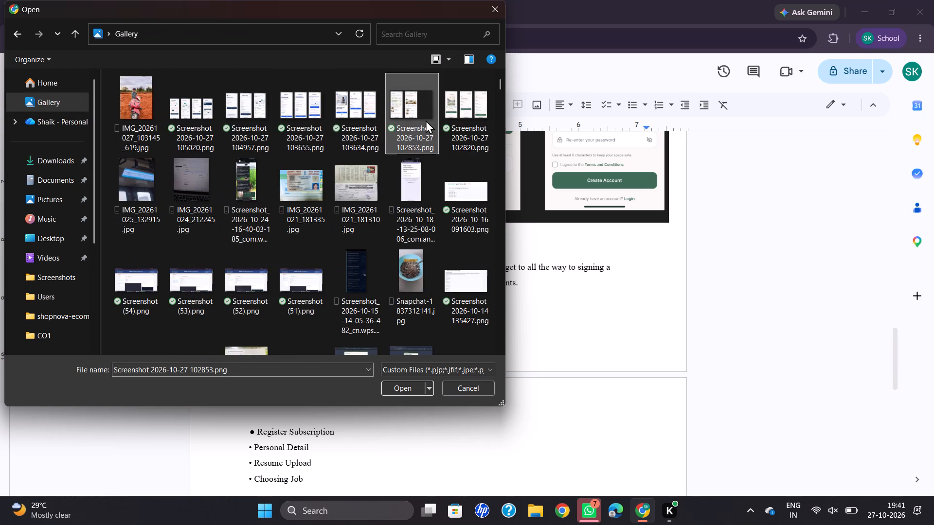
pyautogui.click(398, 390)
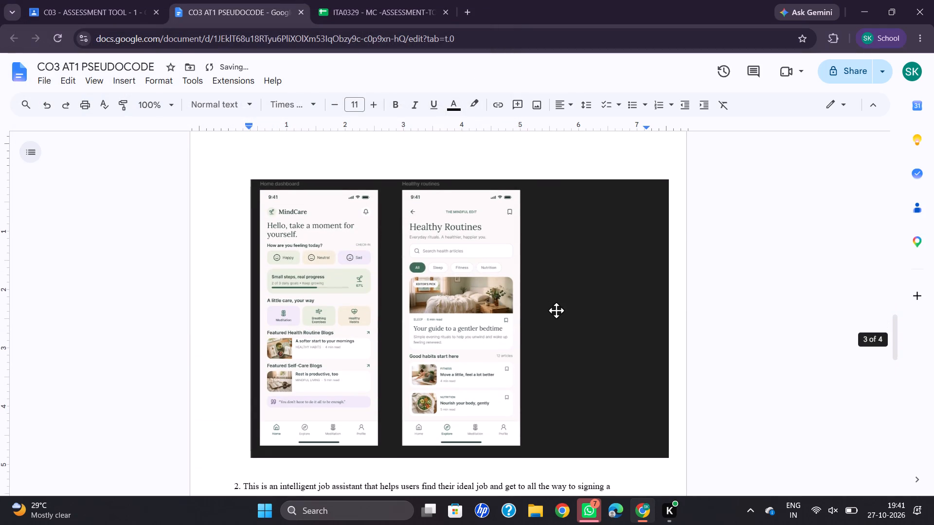
# Add two blank lines after Choosing Job in question 2's requirements.
pyautogui.scroll(6, 556, 310)
pyautogui.scroll(-2, 556, 310)
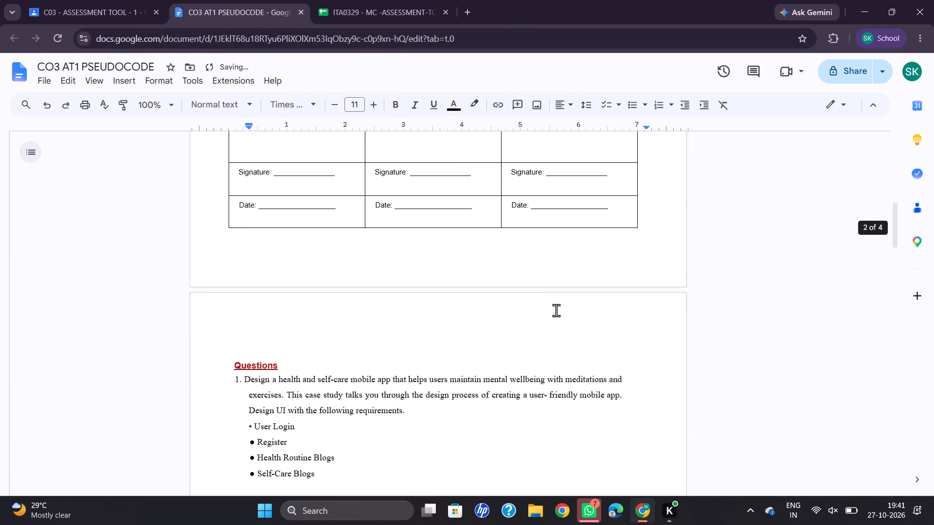
pyautogui.scroll(-2, 556, 310)
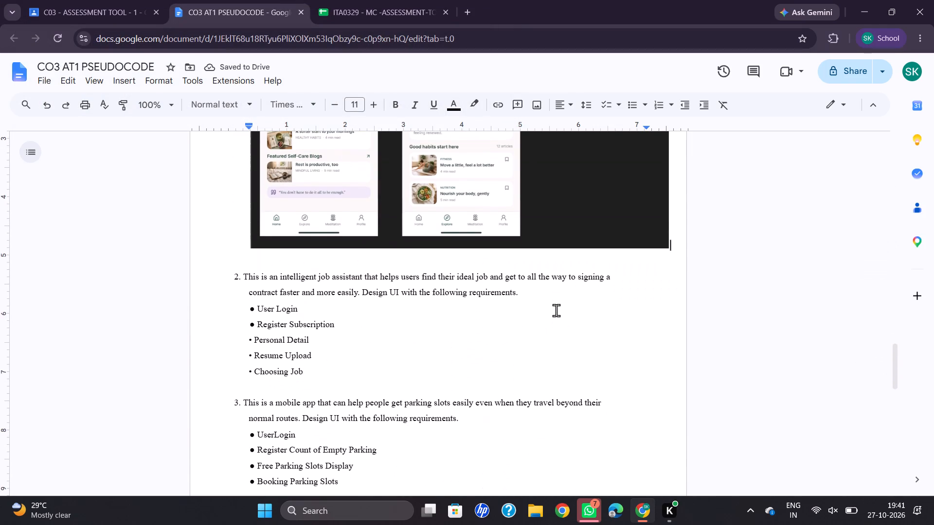
pyautogui.scroll(-4, 556, 310)
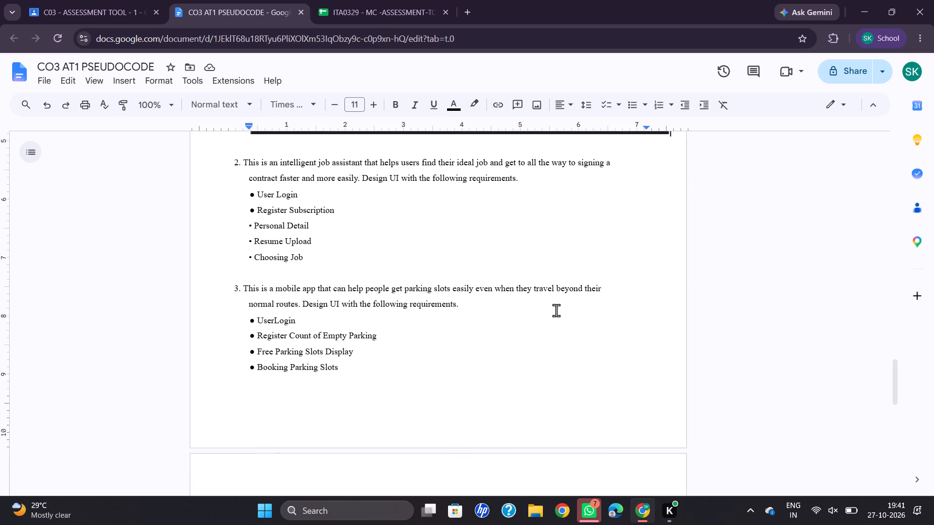
pyautogui.click(325, 261)
pyautogui.press('Return')
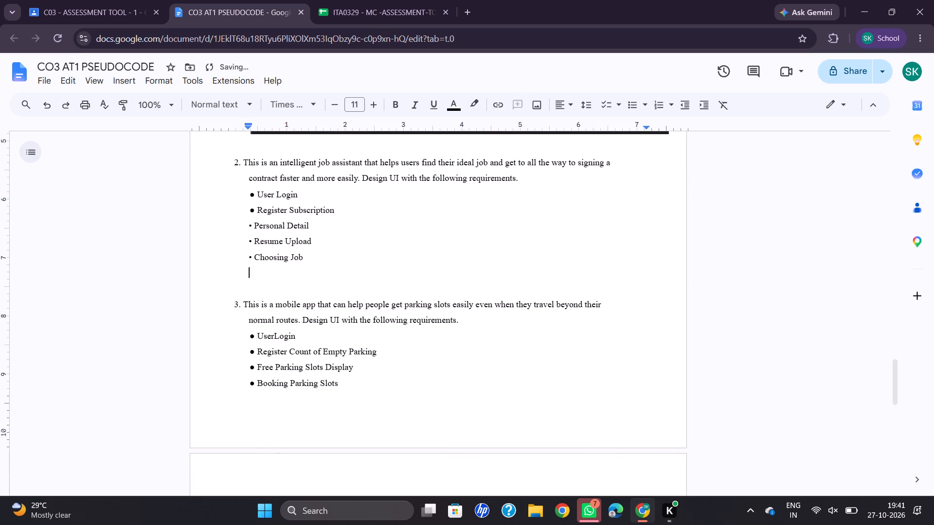
pyautogui.press('Return')
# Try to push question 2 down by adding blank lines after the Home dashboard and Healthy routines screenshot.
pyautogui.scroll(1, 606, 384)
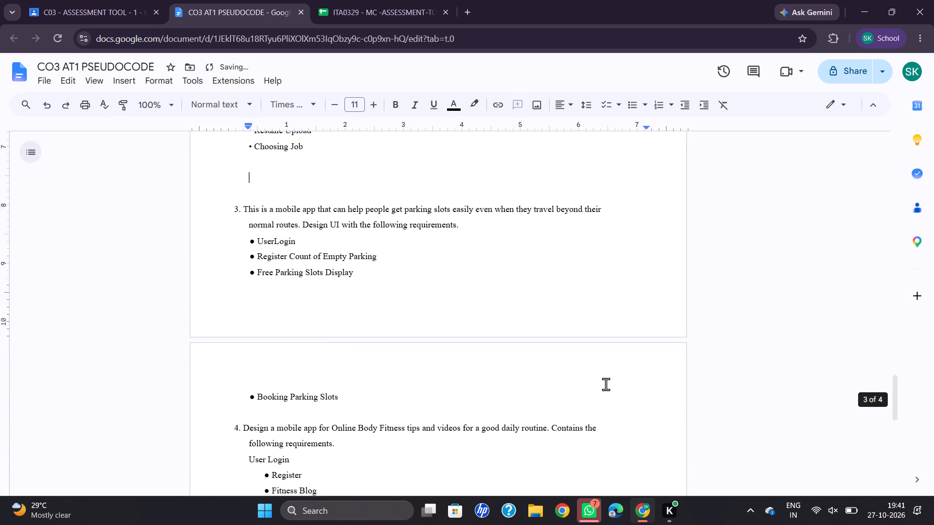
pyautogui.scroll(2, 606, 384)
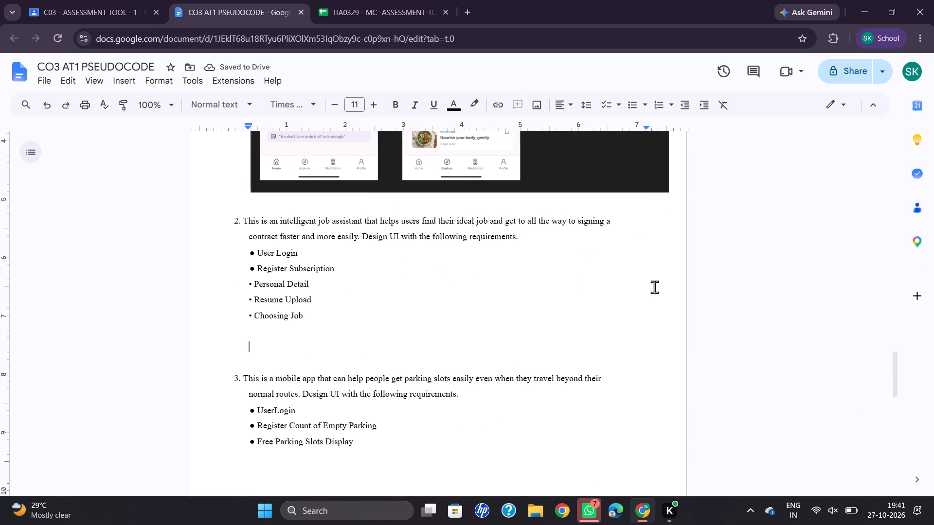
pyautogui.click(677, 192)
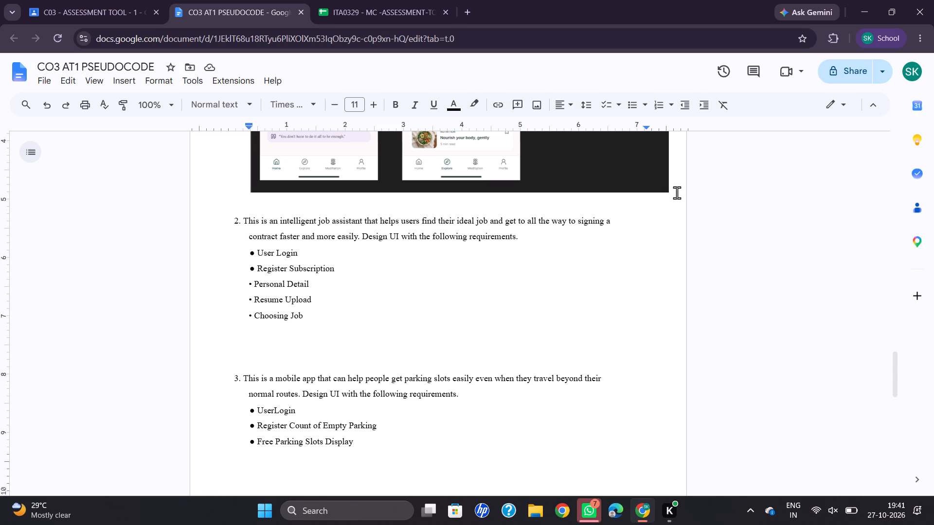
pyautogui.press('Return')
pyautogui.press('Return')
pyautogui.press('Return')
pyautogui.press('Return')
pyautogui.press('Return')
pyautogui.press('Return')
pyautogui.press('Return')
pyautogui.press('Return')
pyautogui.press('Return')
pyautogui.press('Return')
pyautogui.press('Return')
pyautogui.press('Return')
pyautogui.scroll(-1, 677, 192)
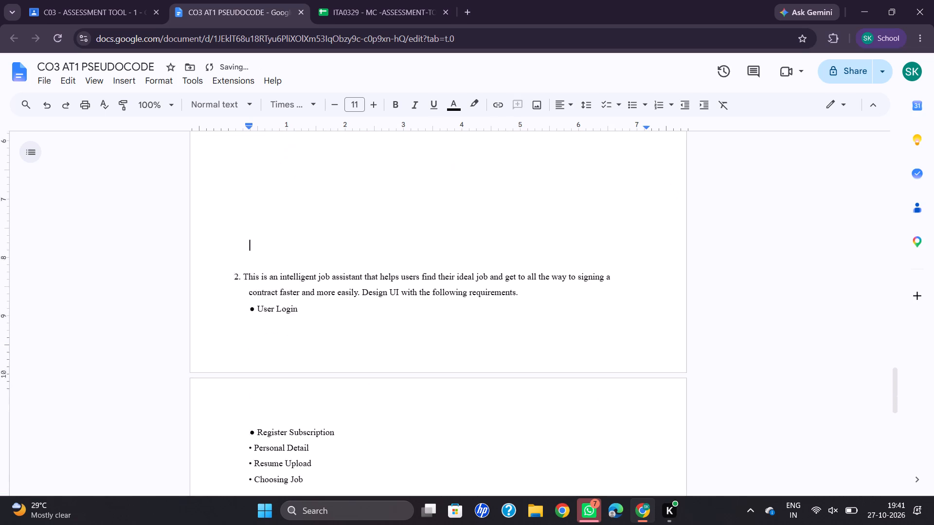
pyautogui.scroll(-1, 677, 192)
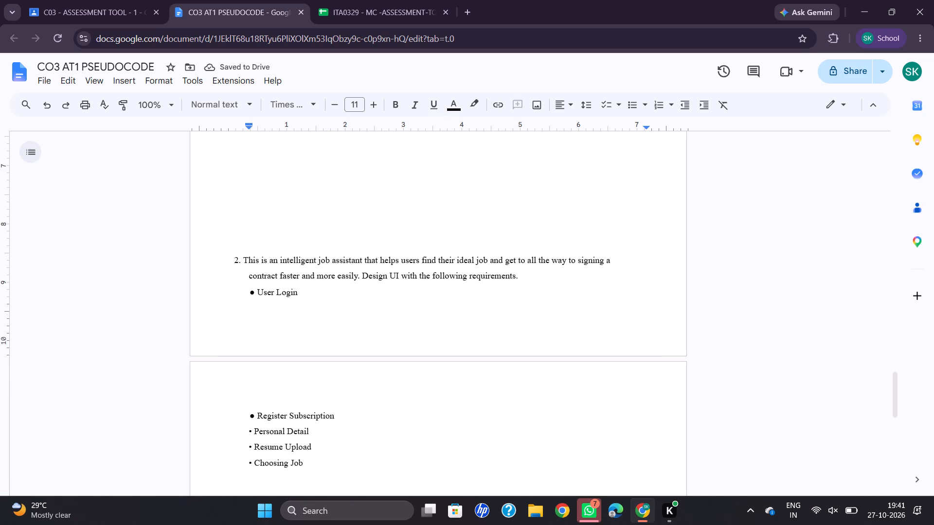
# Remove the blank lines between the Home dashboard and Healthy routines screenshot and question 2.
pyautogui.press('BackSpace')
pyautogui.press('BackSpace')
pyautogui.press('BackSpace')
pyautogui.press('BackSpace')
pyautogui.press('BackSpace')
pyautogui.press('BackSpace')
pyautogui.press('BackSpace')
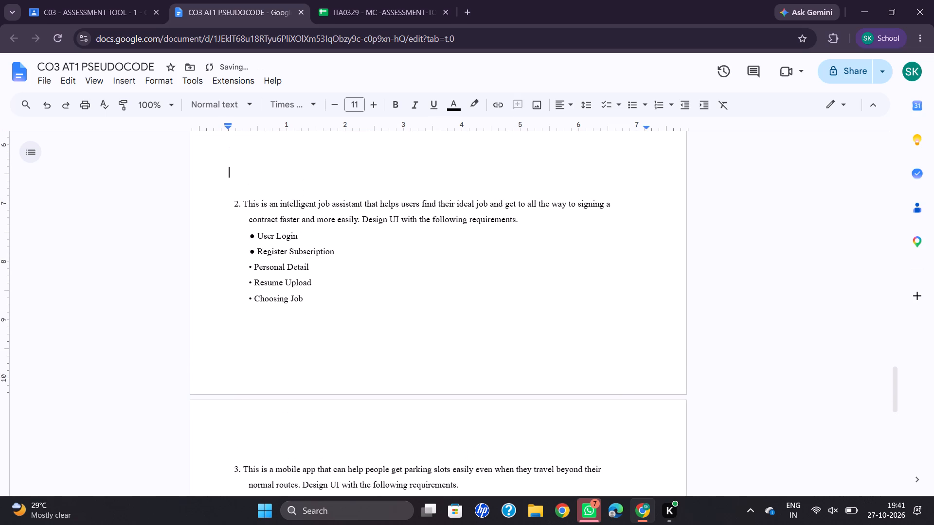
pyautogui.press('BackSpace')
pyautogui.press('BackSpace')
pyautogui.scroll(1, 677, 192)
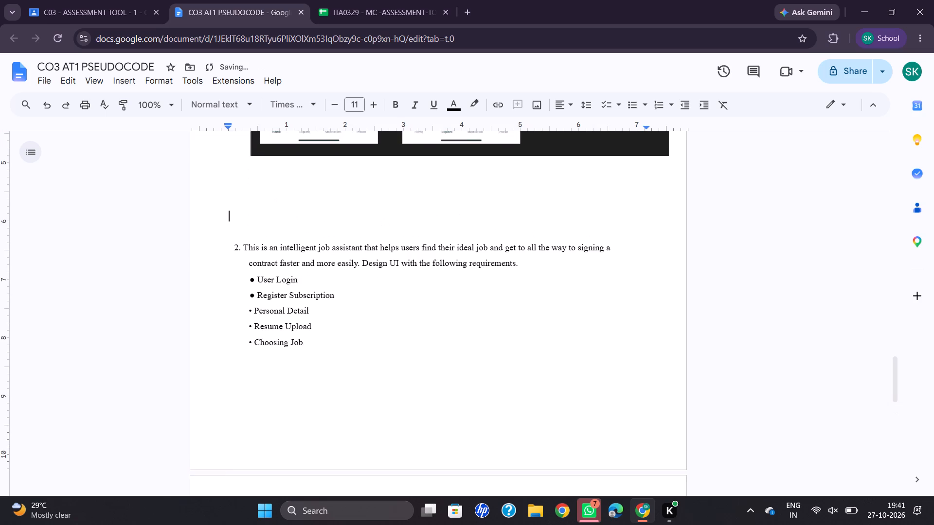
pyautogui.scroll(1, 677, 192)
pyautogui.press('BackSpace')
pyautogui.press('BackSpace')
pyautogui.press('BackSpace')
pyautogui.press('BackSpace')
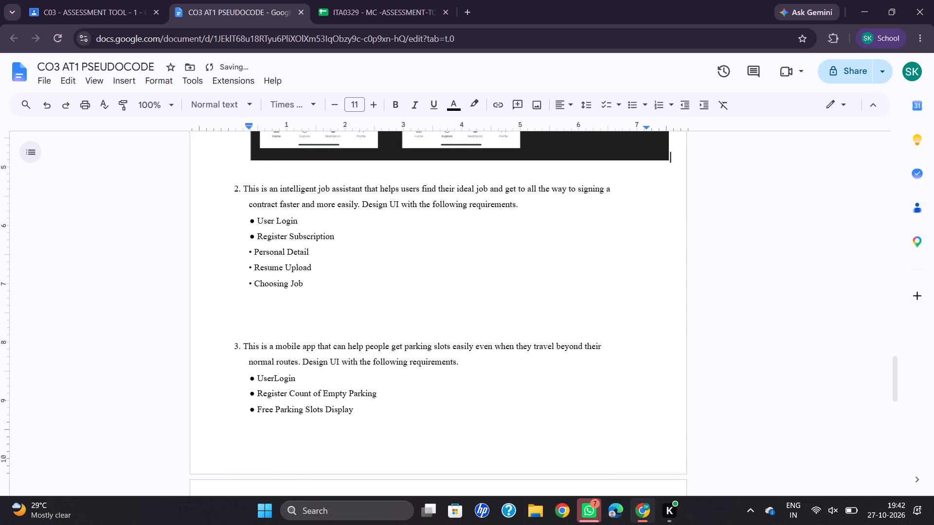
# Insert Screenshot 2026-10-27 103634.png from the Gallery on the blank line below question 2's requirements.
pyautogui.click(304, 306)
pyautogui.click(131, 80)
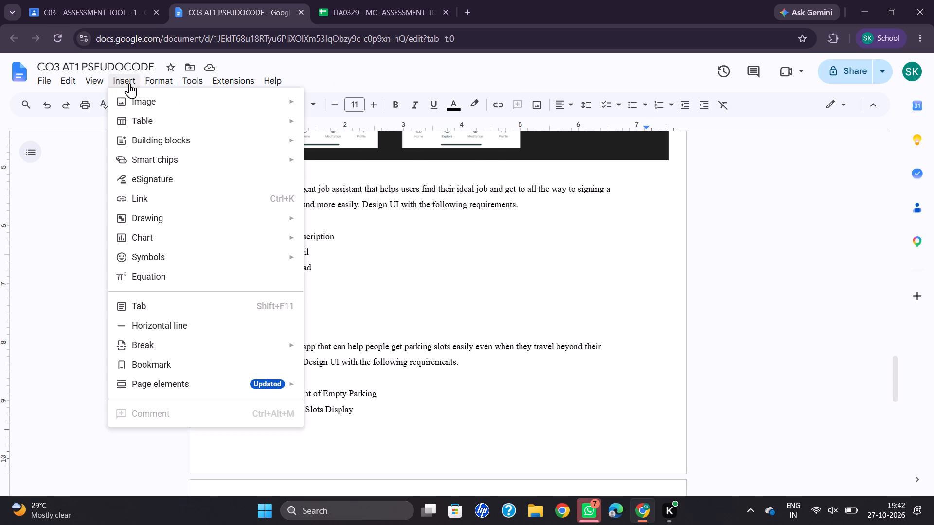
pyautogui.click(327, 98)
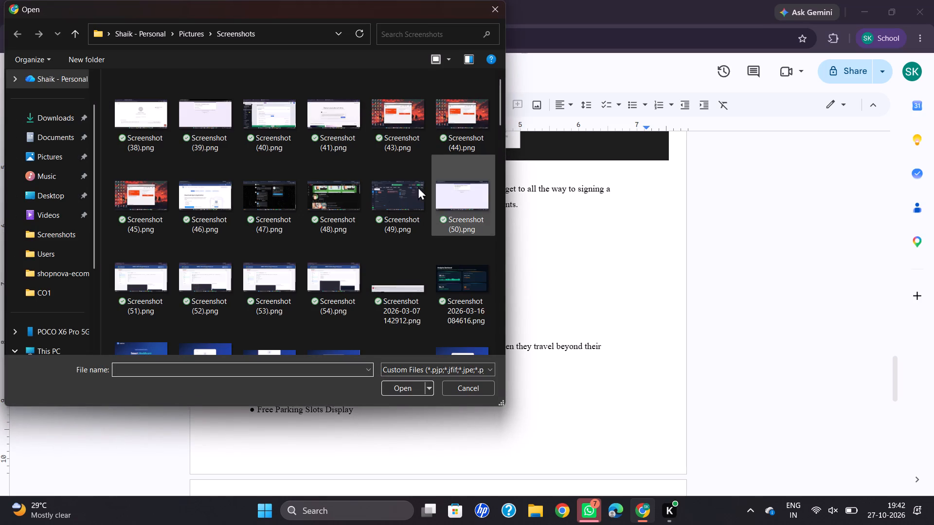
pyautogui.scroll(1, 80, 138)
pyautogui.click(55, 99)
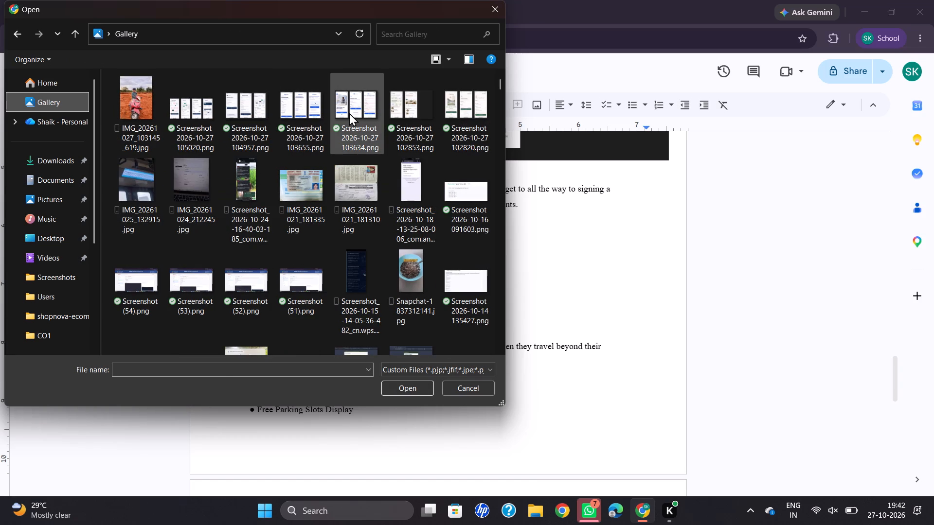
pyautogui.click(349, 113)
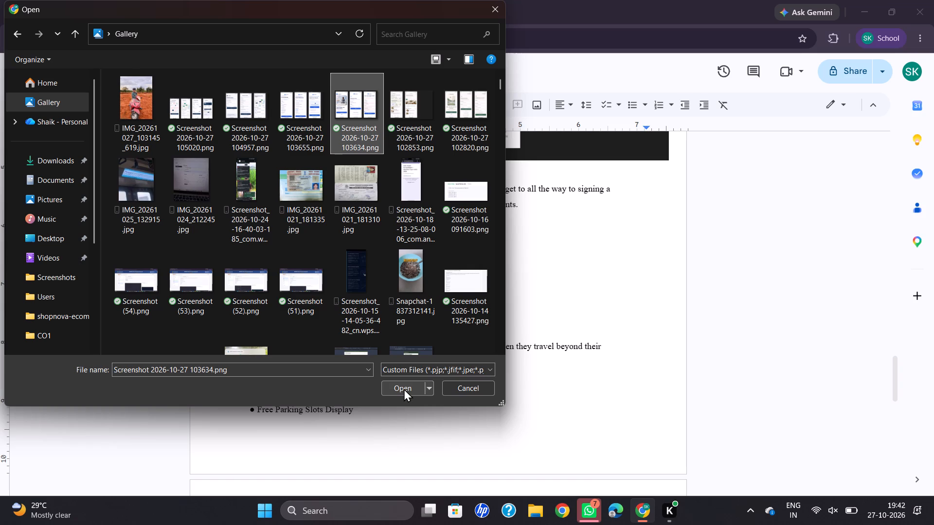
pyautogui.click(404, 388)
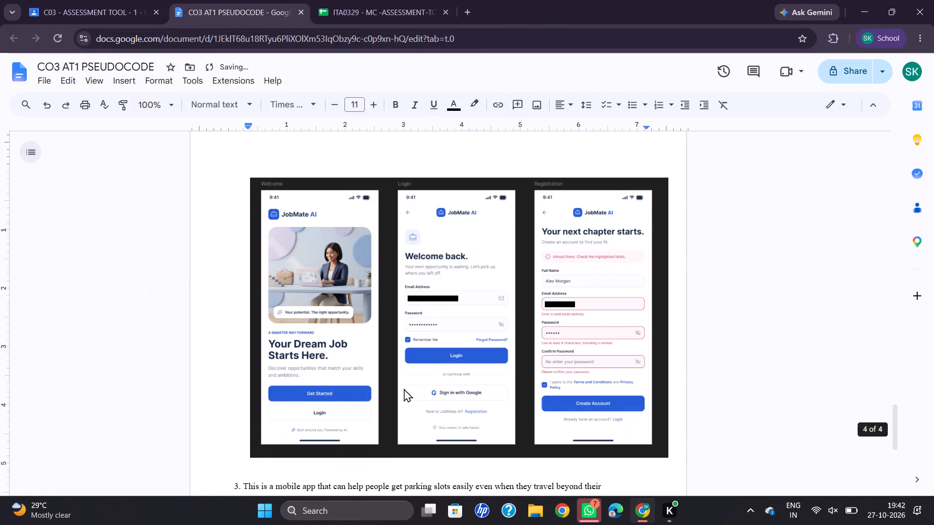
# Insert Screenshot 2026-10-27 103655.png from the Gallery on a new line below the JobMate AI Welcome, Login and Registration screenshot.
pyautogui.scroll(7, 404, 388)
pyautogui.scroll(-1, 404, 388)
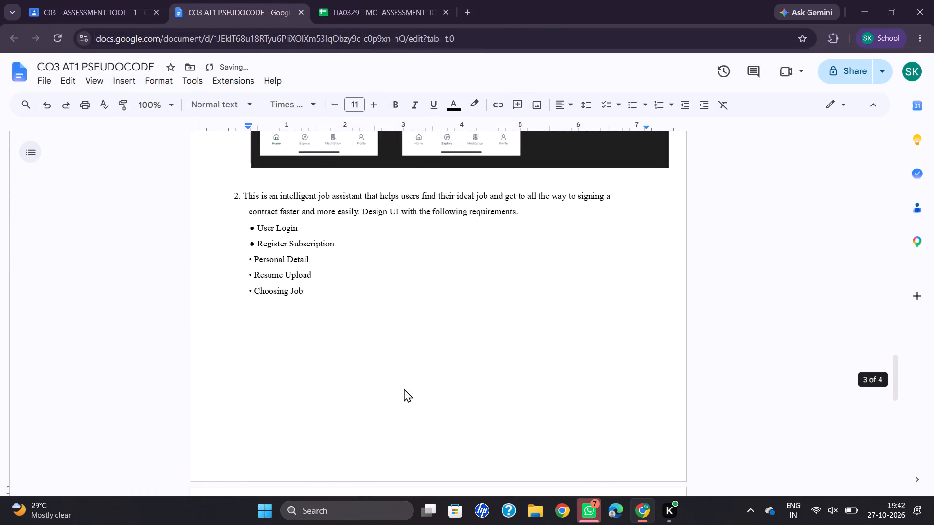
pyautogui.scroll(-2, 404, 388)
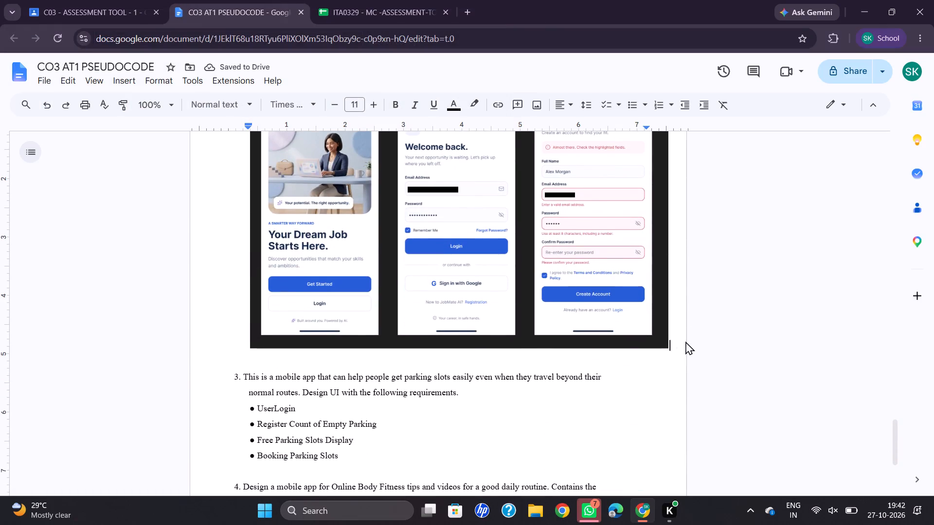
pyautogui.press('Return')
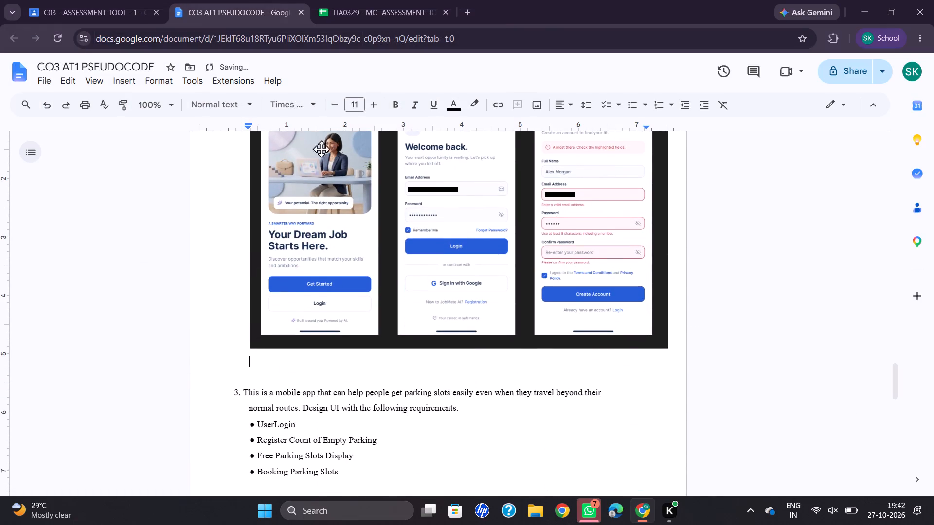
pyautogui.click(131, 85)
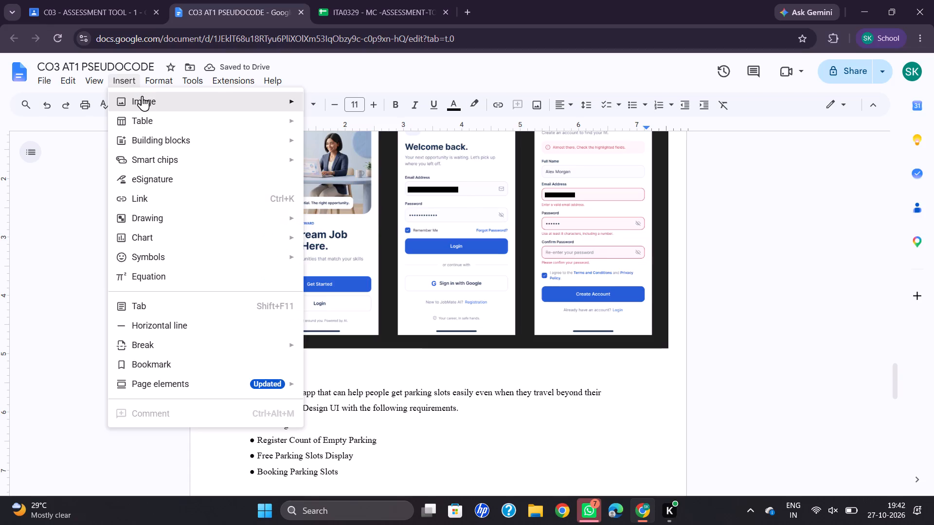
pyautogui.click(338, 98)
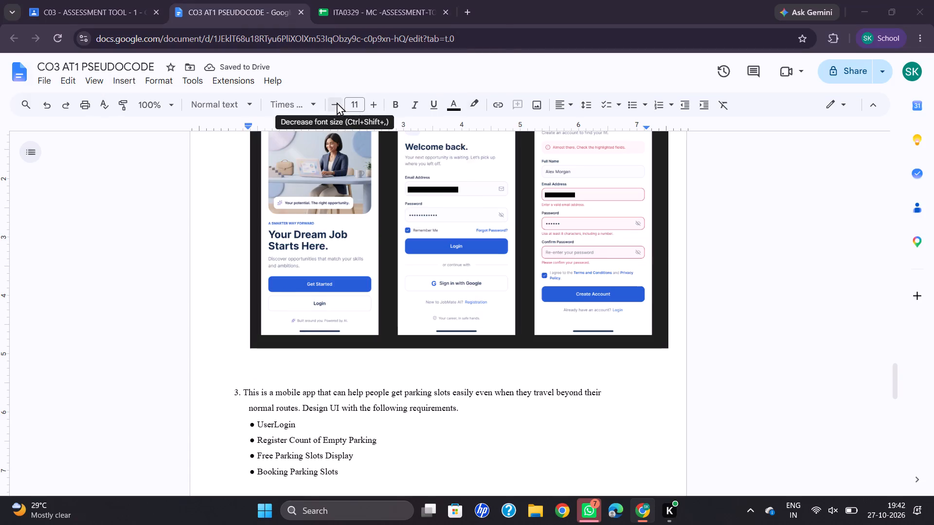
pyautogui.scroll(1, 72, 140)
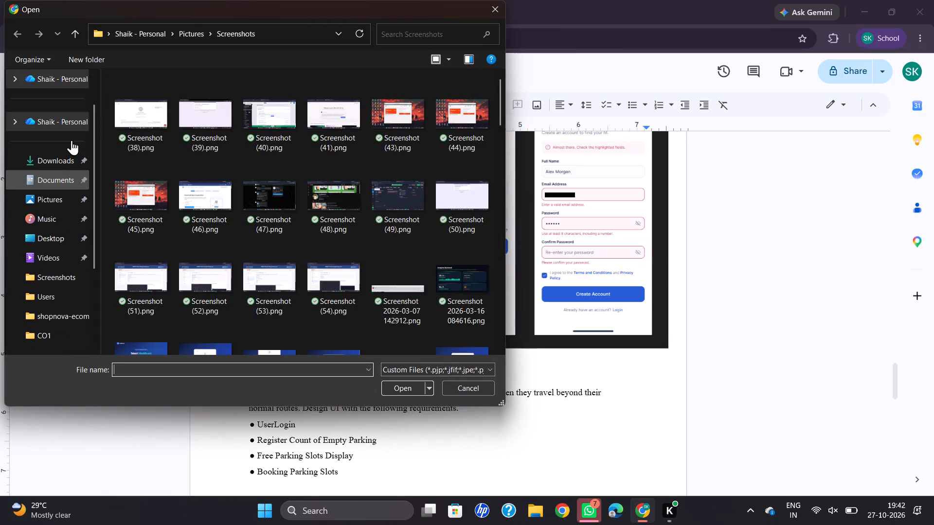
pyautogui.click(47, 100)
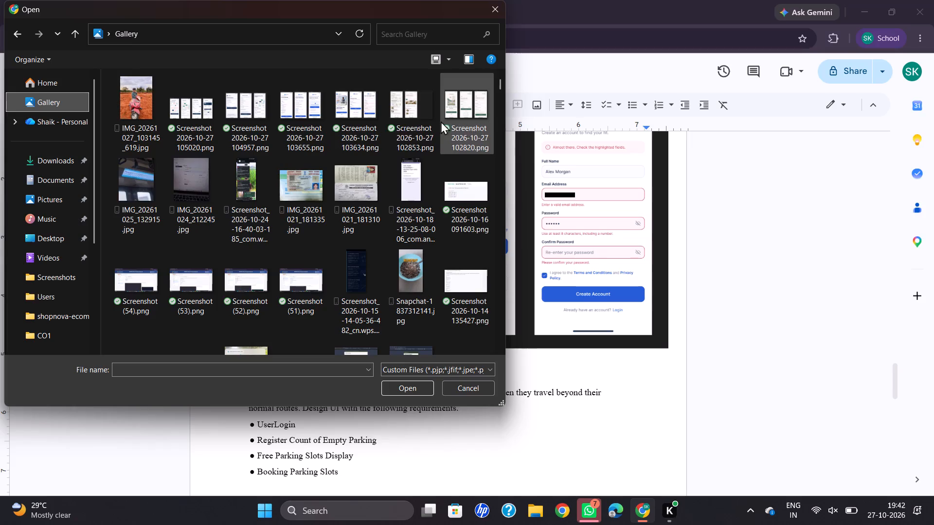
pyautogui.click(282, 115)
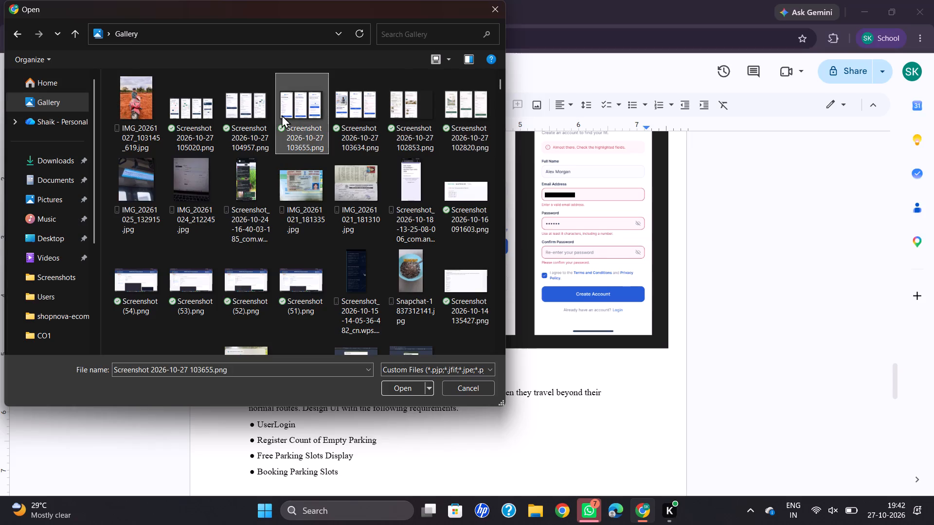
pyautogui.click(404, 385)
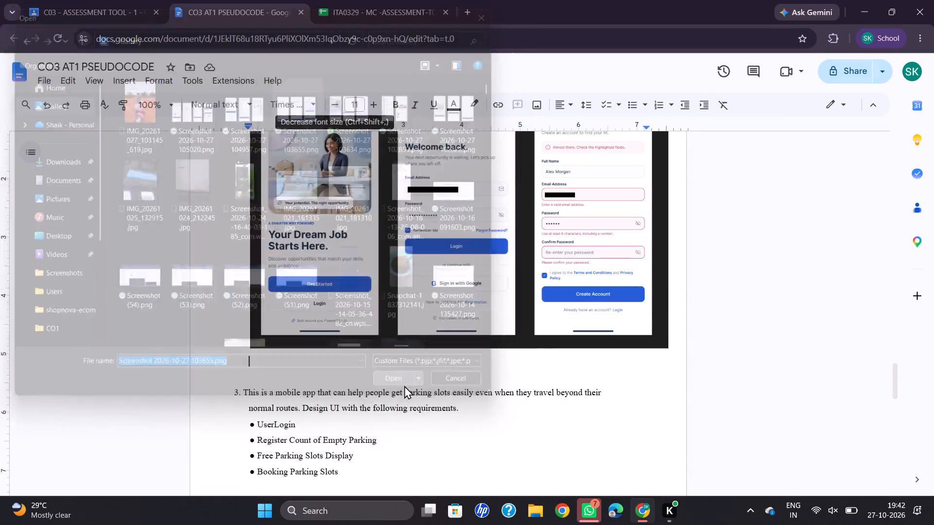
# Shrink the JobMate AI Welcome, Login and Registration screenshot proportionally to about 6.4 inches wide.
pyautogui.scroll(4, 404, 385)
pyautogui.hscroll(1, 404, 385)
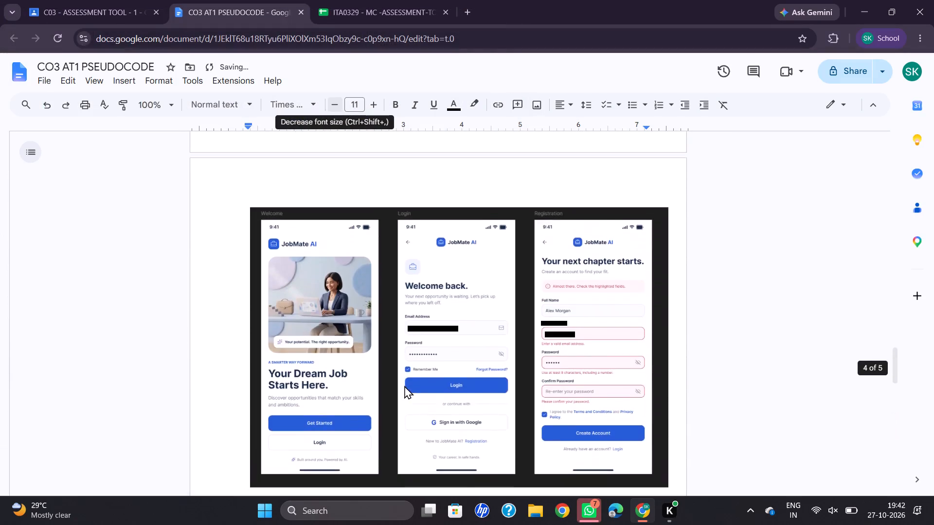
pyautogui.hscroll(1, 404, 385)
pyautogui.scroll(1, 404, 385)
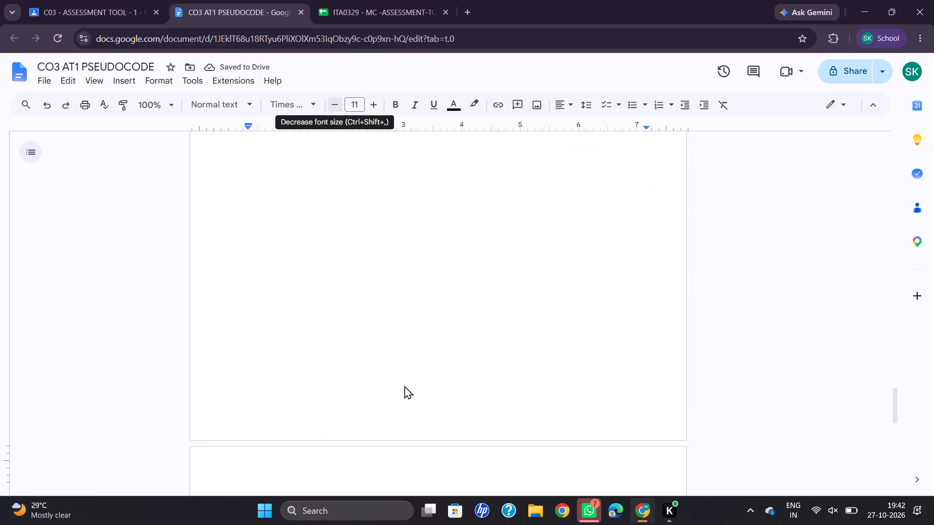
pyautogui.scroll(1, 404, 385)
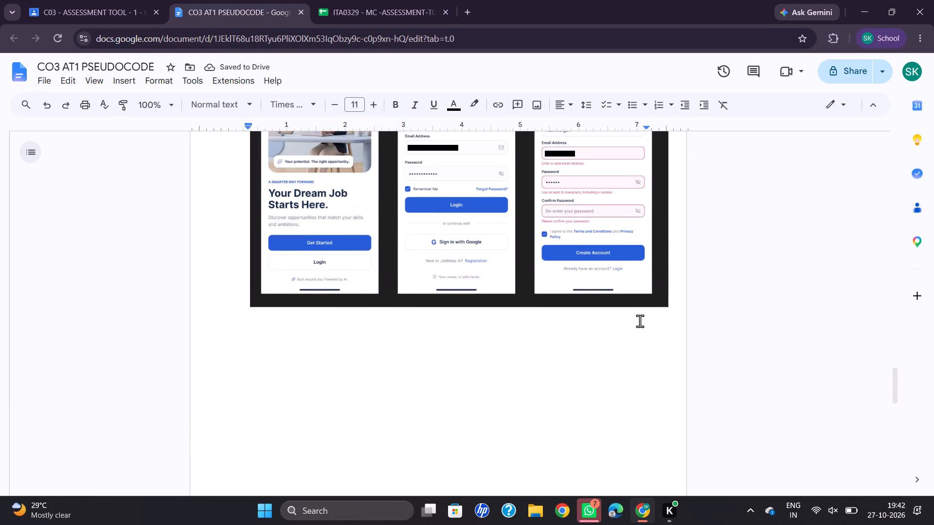
pyautogui.click(654, 291)
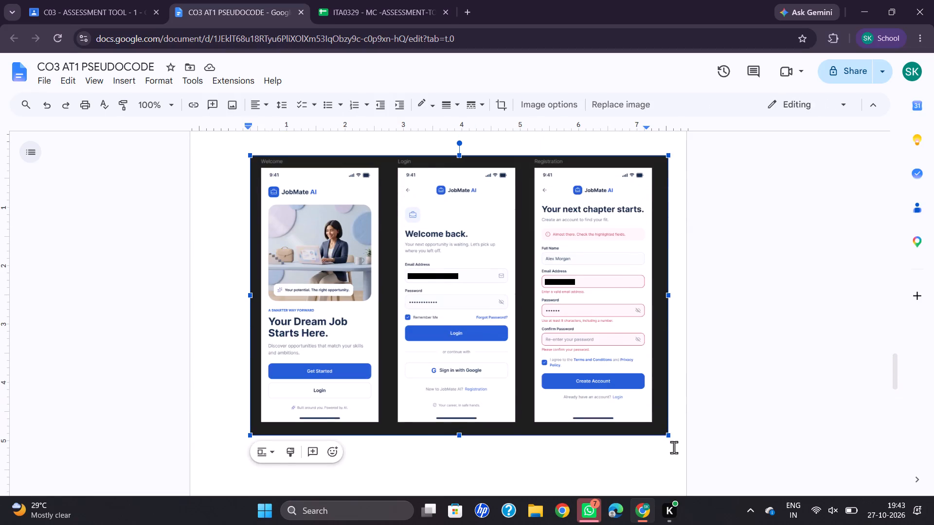
pyautogui.moveTo(667, 433); pyautogui.dragTo(625, 391)
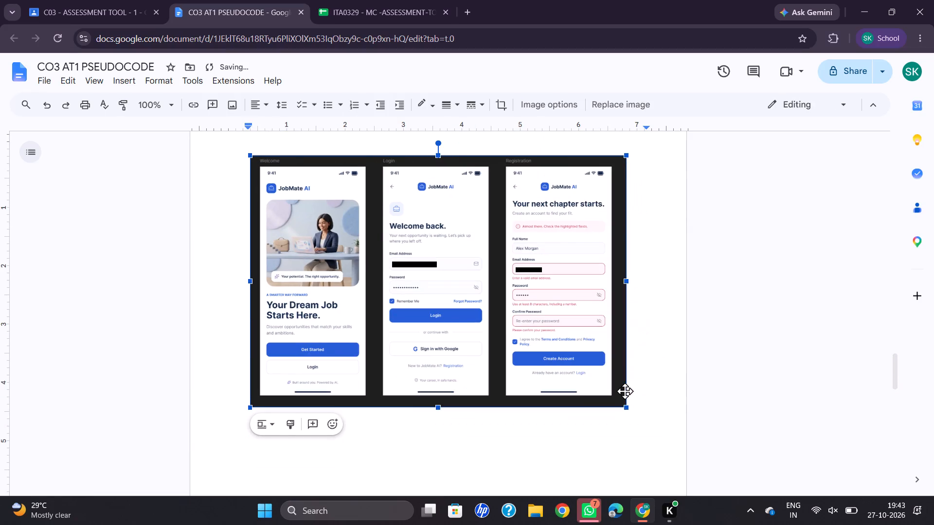
# Shrink the Personal Details, Career Preferences and Resume Upload screenshot to about the width of the Welcome, Login and Registration screenshot, on the same page.
pyautogui.scroll(-6, 625, 391)
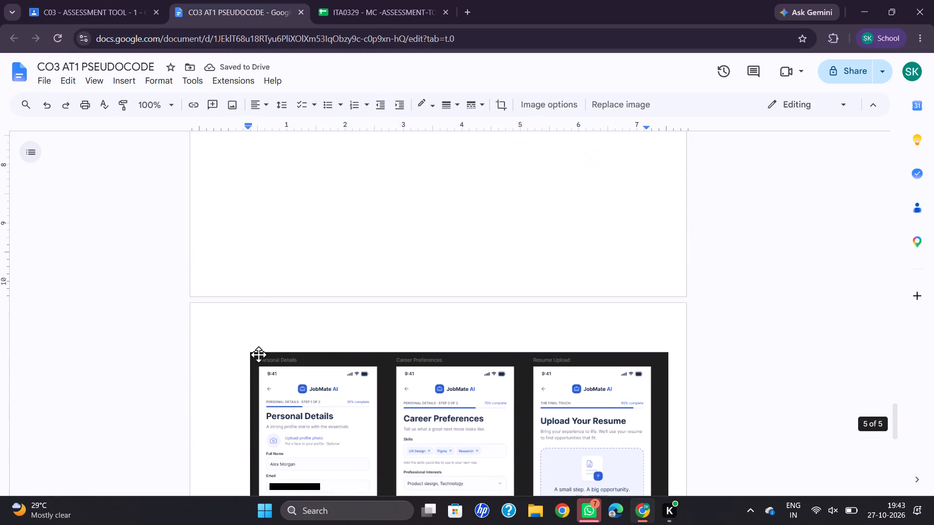
pyautogui.click(246, 359)
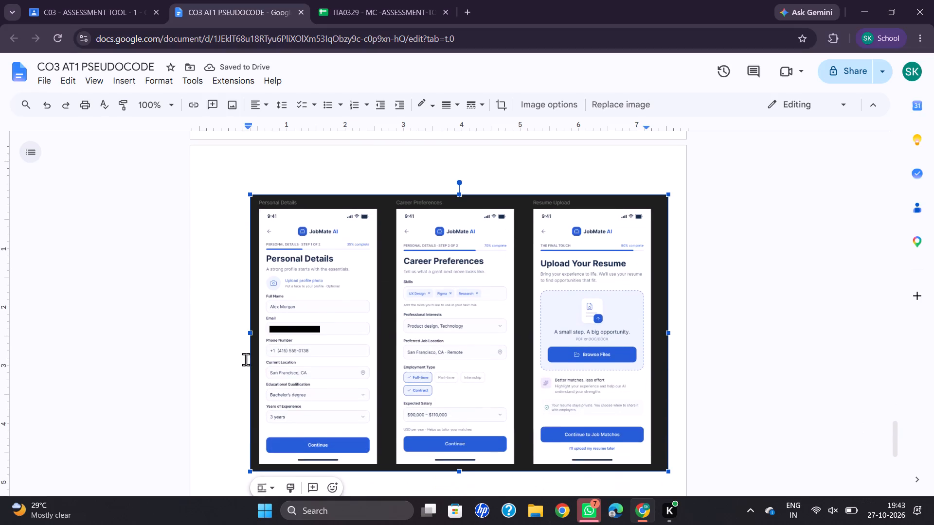
pyautogui.scroll(6, 337, 139)
pyautogui.click(319, 262)
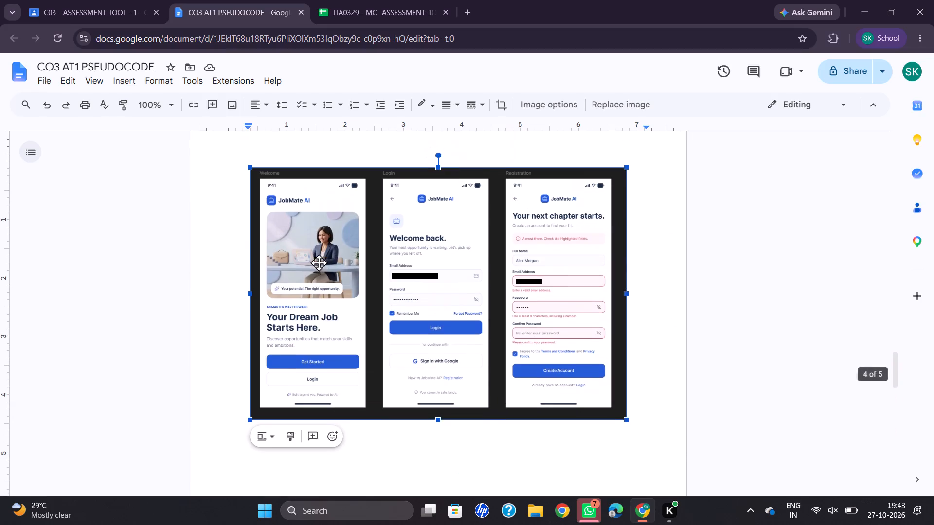
pyautogui.click(257, 468)
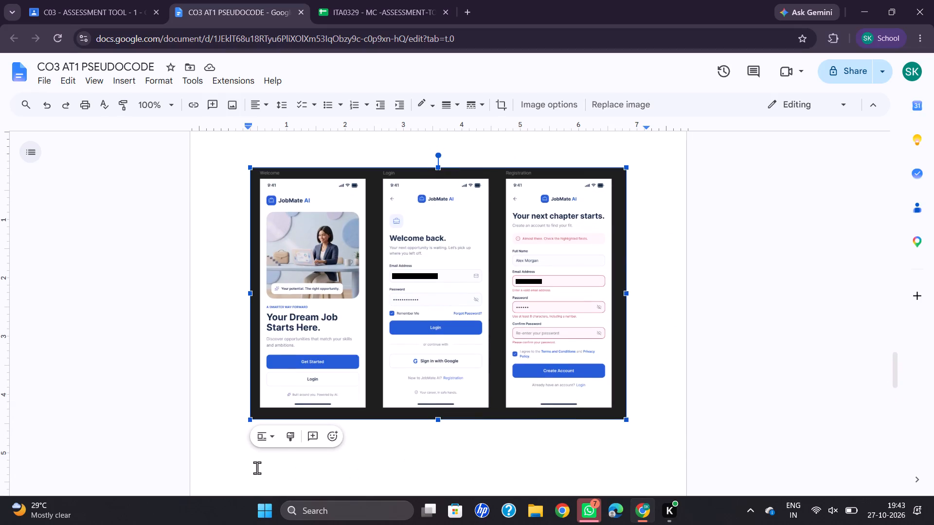
pyautogui.scroll(-3, 257, 468)
pyautogui.click(389, 319)
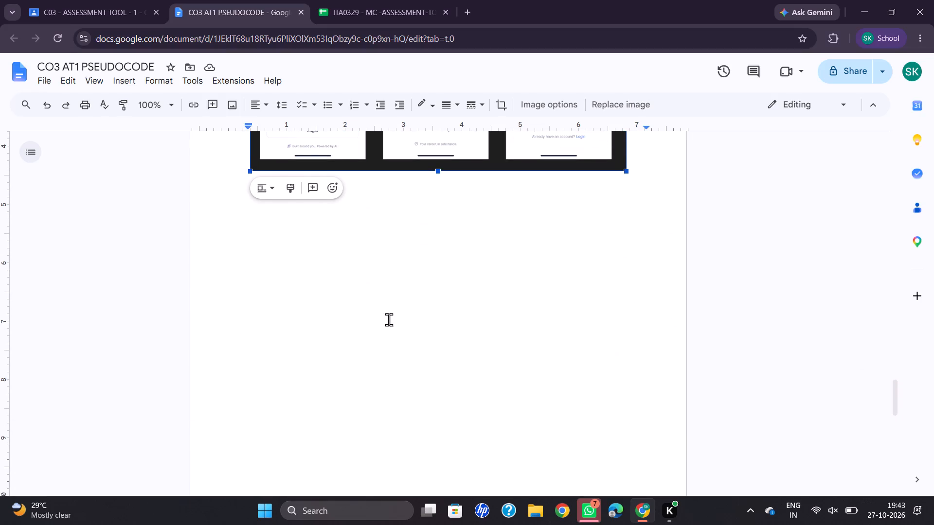
pyautogui.scroll(-8, 389, 319)
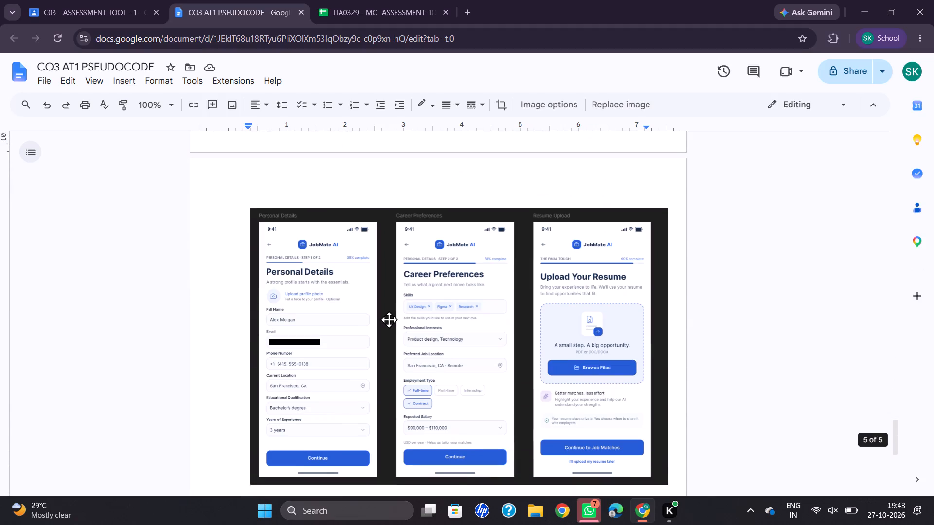
pyautogui.click(389, 319)
pyautogui.scroll(-1, 666, 403)
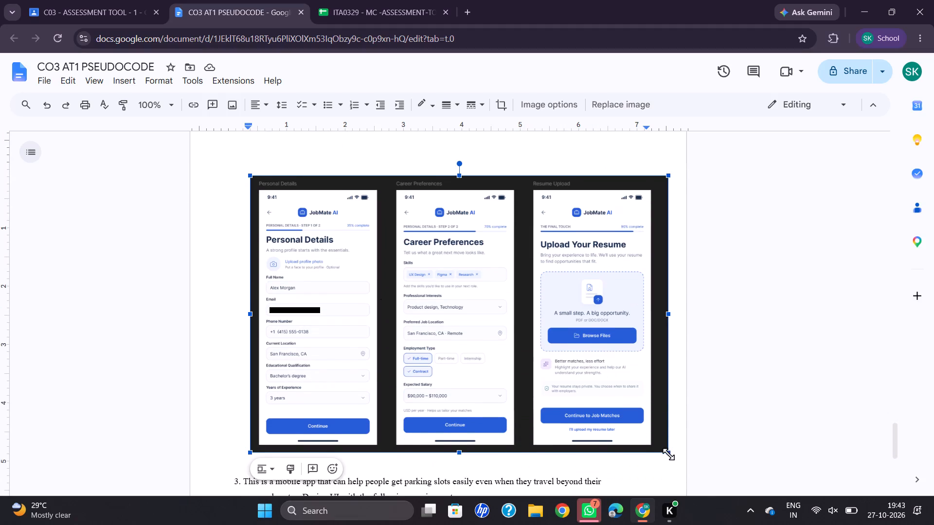
pyautogui.moveTo(665, 449); pyautogui.dragTo(464, 338)
pyautogui.scroll(2, 464, 338)
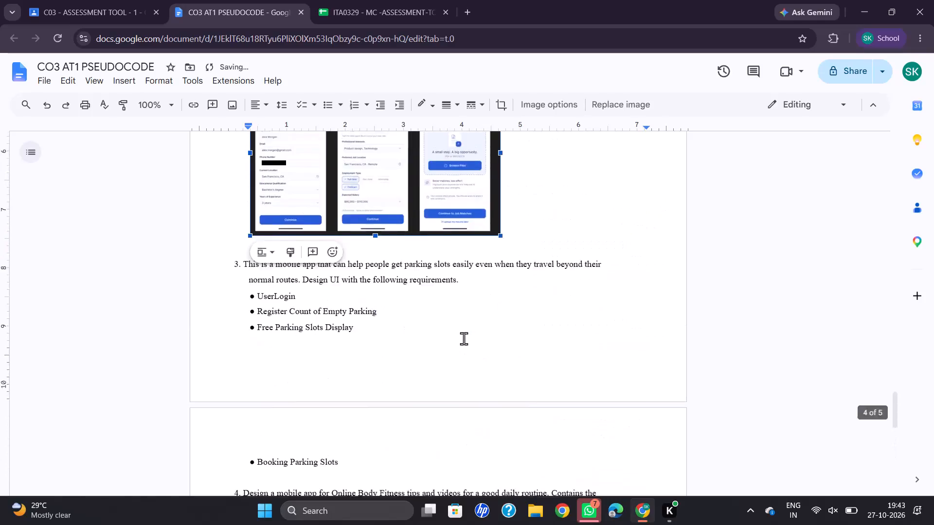
pyautogui.scroll(3, 464, 338)
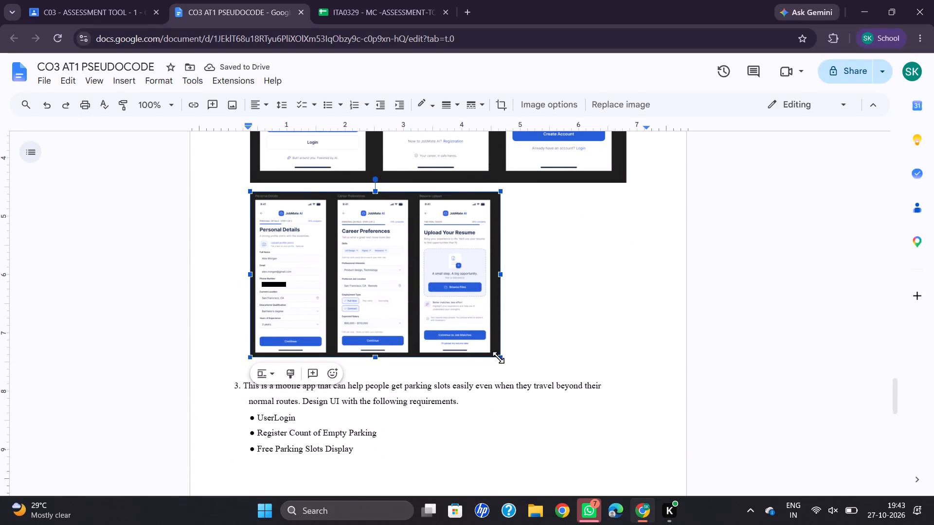
pyautogui.moveTo(498, 356); pyautogui.dragTo(618, 435)
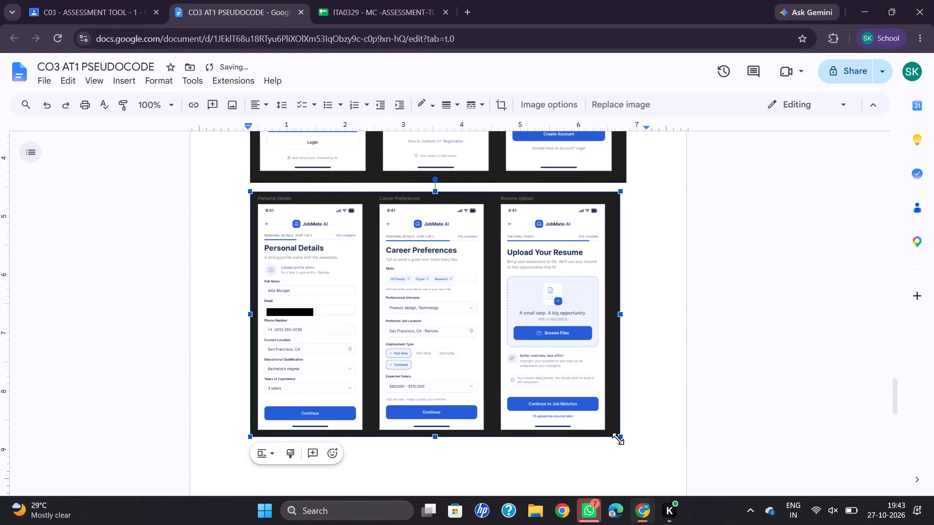
pyautogui.moveTo(618, 437); pyautogui.dragTo(627, 441)
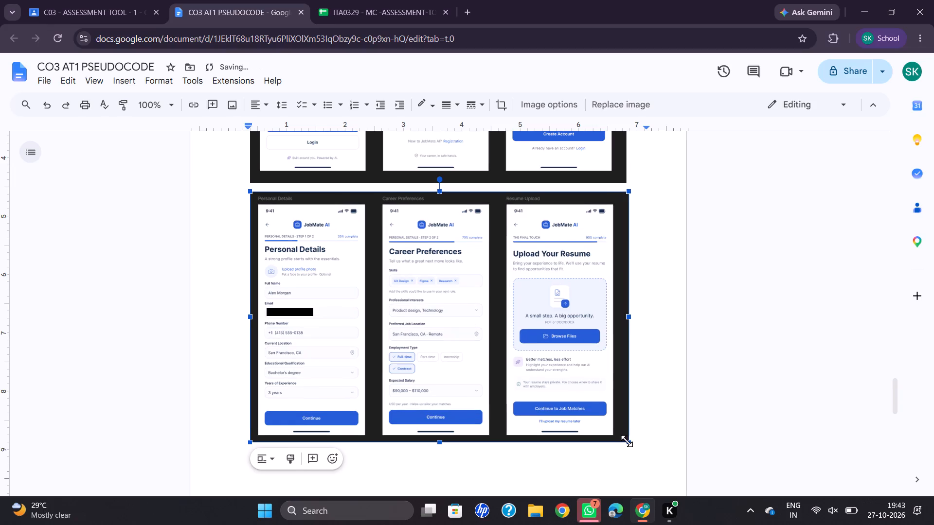
# Add two blank lines after Booking Parking Slots in question 3's requirements.
pyautogui.scroll(-4, 627, 441)
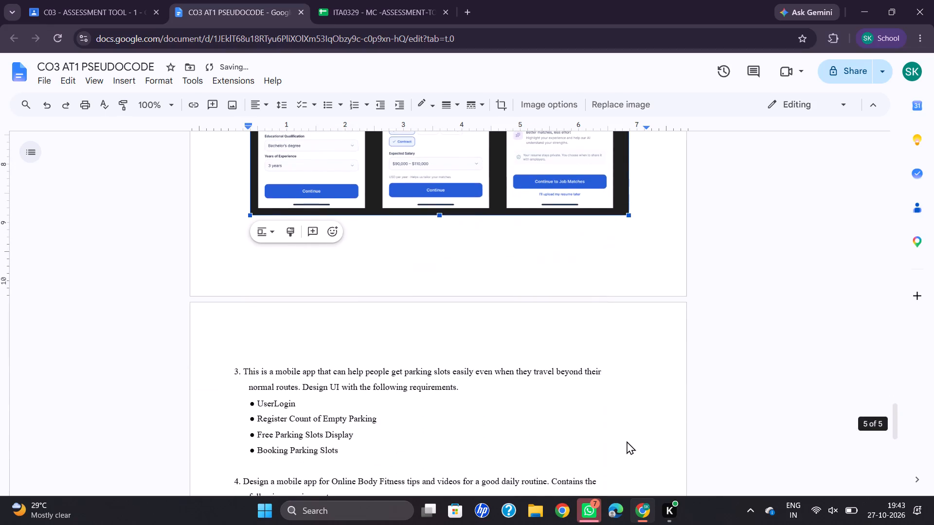
pyautogui.scroll(-2, 627, 441)
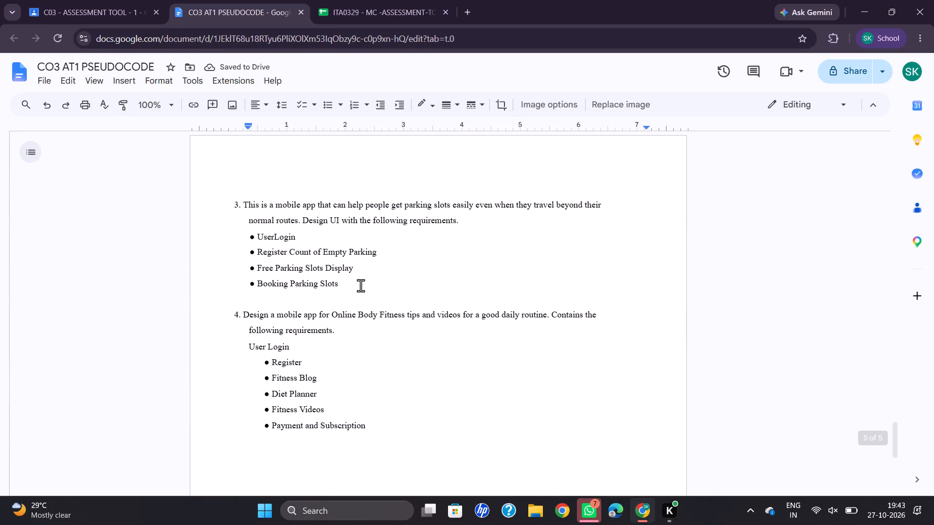
pyautogui.click(359, 285)
pyautogui.press('Return')
pyautogui.press('Return')
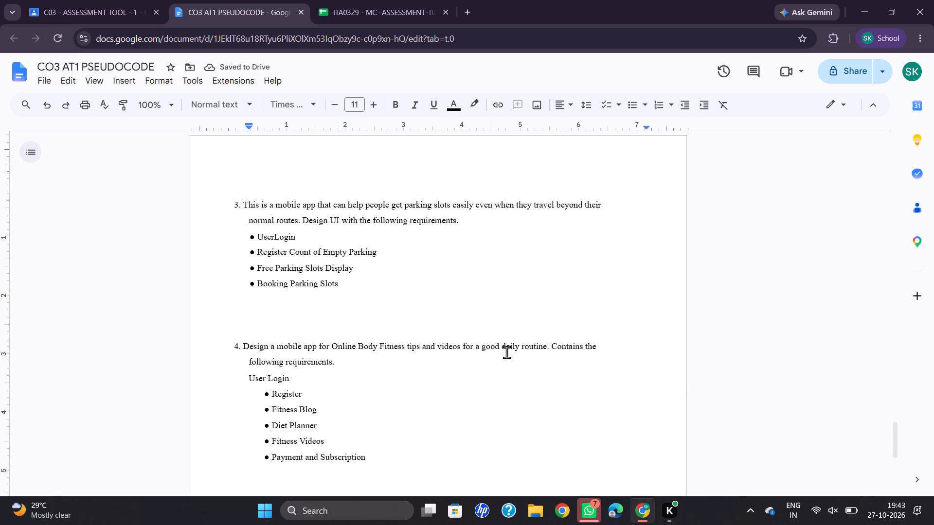
# Insert Screenshot 2026-10-27 104957.png from the Gallery below Booking Parking Slots in question 3's requirements.
pyautogui.click(127, 79)
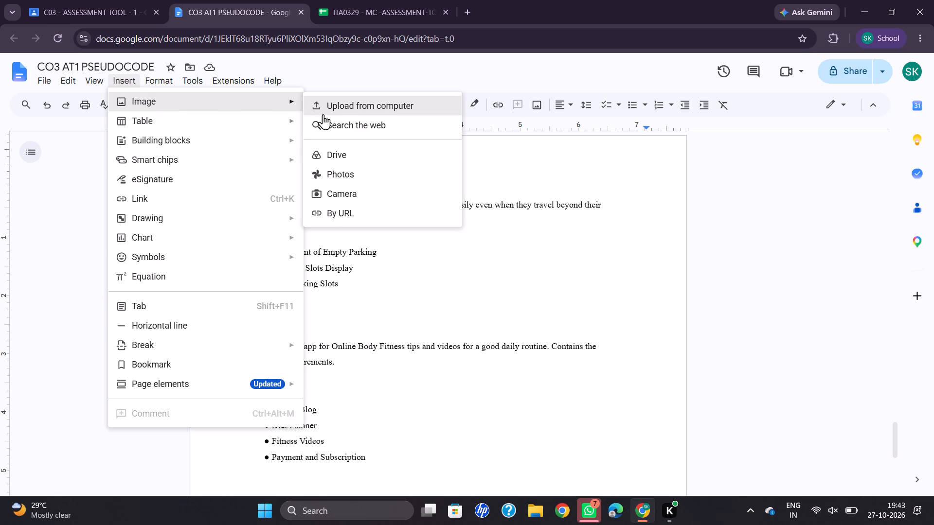
pyautogui.click(344, 109)
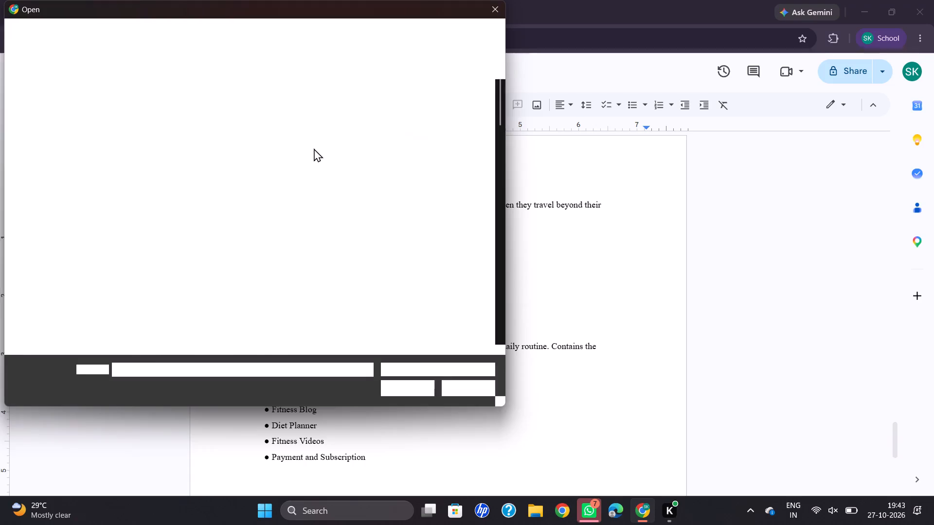
pyautogui.scroll(3, 82, 126)
pyautogui.click(41, 103)
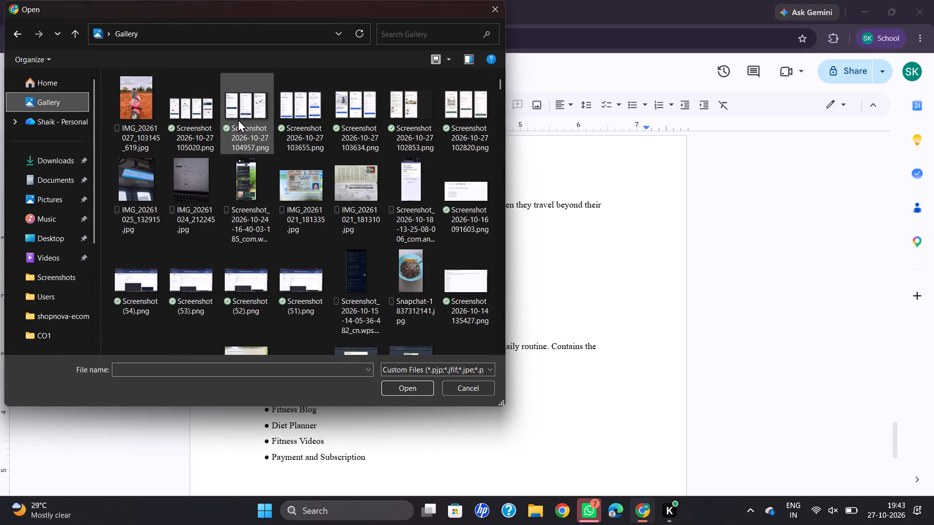
pyautogui.click(240, 119)
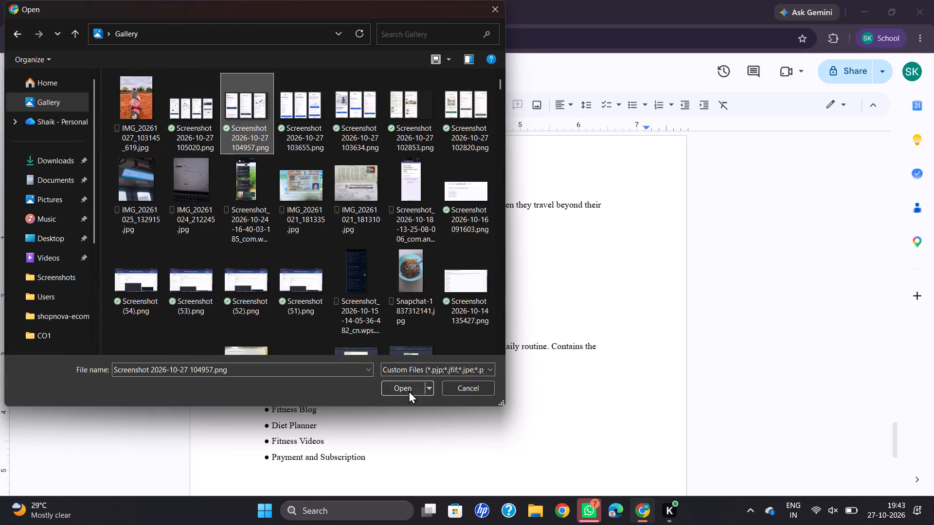
pyautogui.click(405, 387)
# Insert Screenshot 2026-10-27 105020.png from the Gallery on a new line below the ParkEase Login, Registration and Home dashboard screenshot.
pyautogui.scroll(-1, 495, 350)
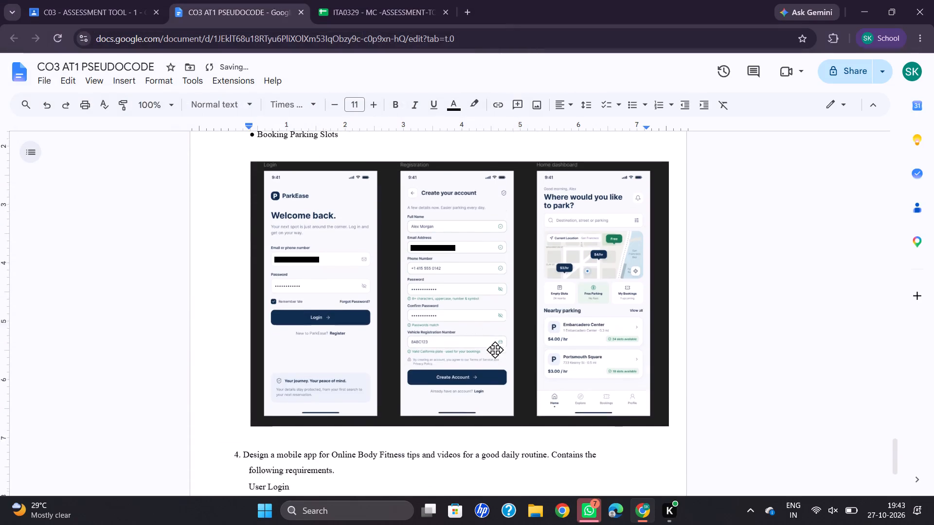
pyautogui.scroll(-1, 495, 350)
pyautogui.press('Return')
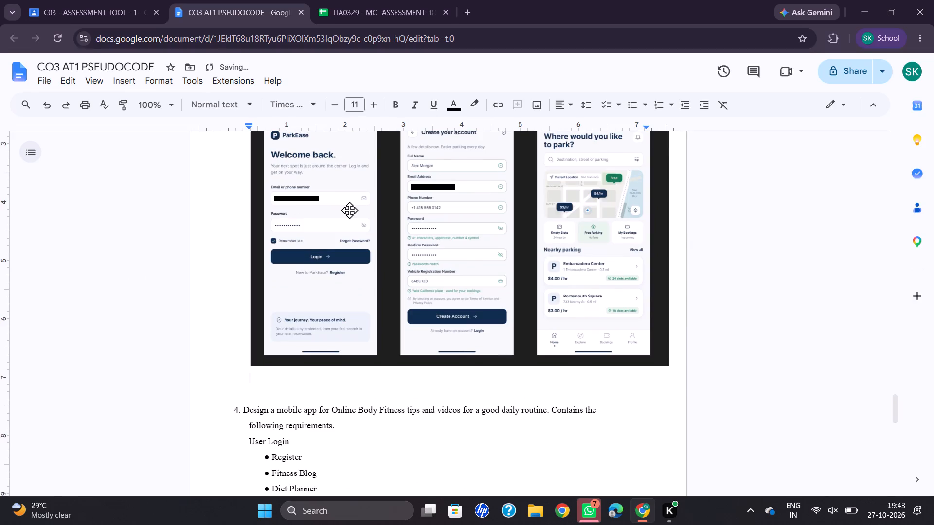
pyautogui.click(132, 84)
pyautogui.click(370, 108)
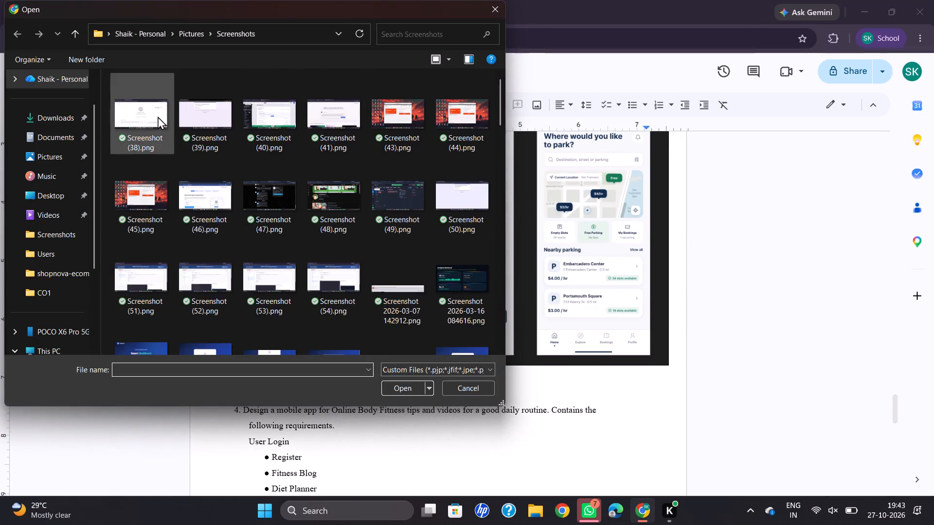
pyautogui.scroll(2, 45, 113)
pyautogui.click(72, 102)
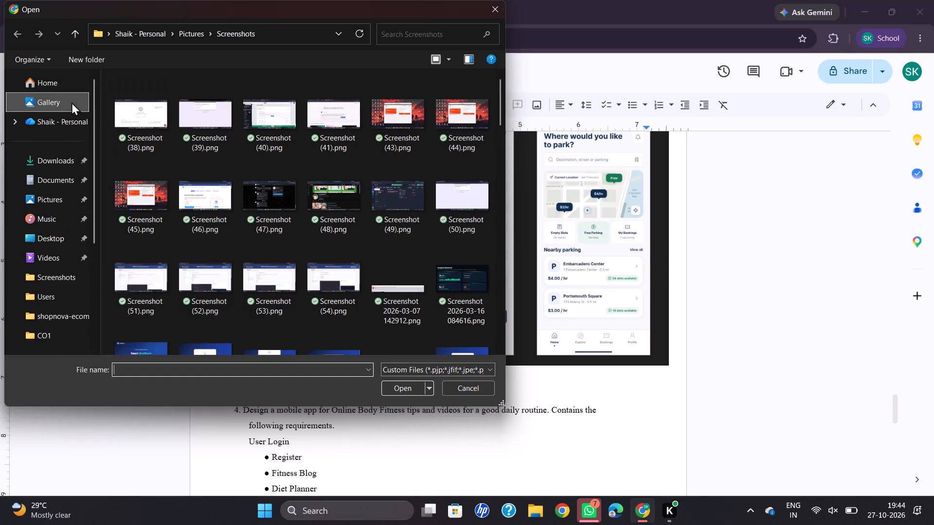
pyautogui.click(178, 125)
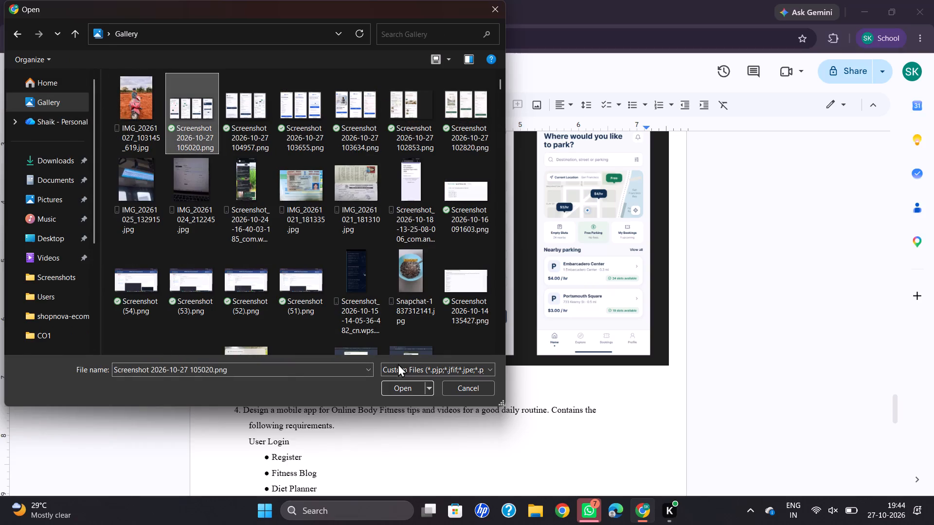
pyautogui.click(396, 394)
# Shrink the ParkEase Login, Registration and Home dashboard screenshot proportionally to about 6.2 inches wide.
pyautogui.hscroll(1, 396, 394)
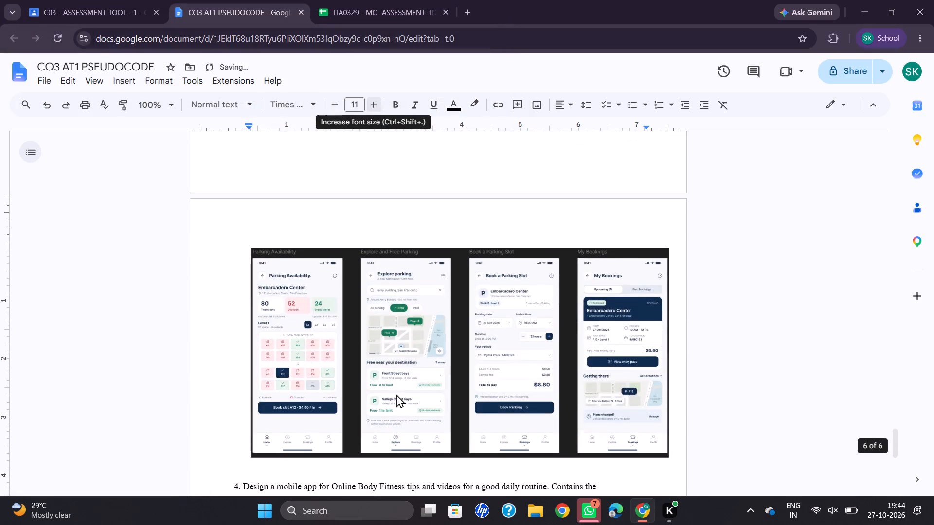
pyautogui.hscroll(1, 396, 394)
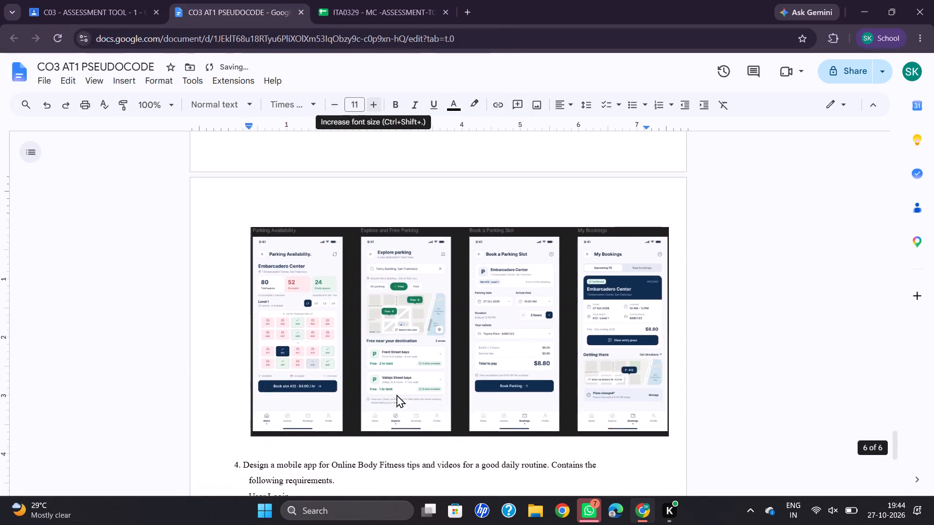
pyautogui.scroll(3, 578, 354)
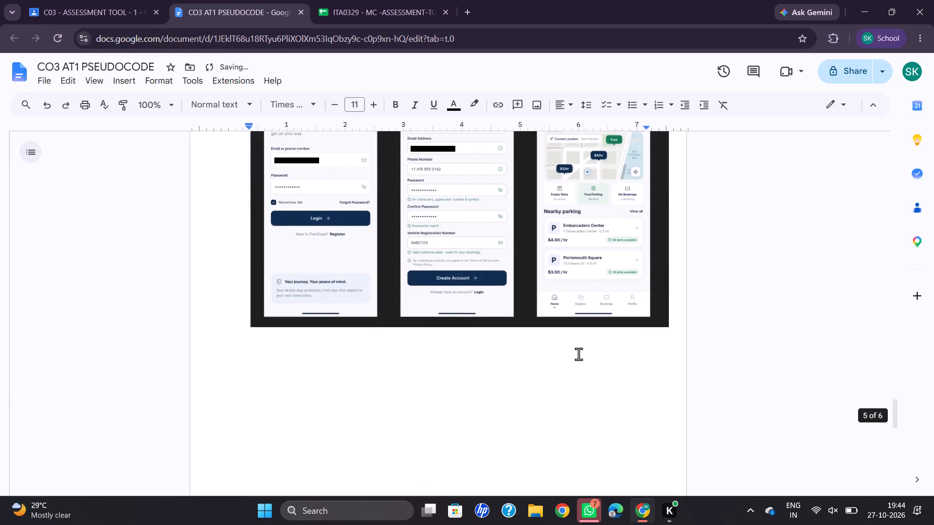
pyautogui.scroll(2, 578, 354)
pyautogui.click(578, 354)
pyautogui.moveTo(666, 469); pyautogui.dragTo(610, 428)
pyautogui.scroll(-3, 610, 428)
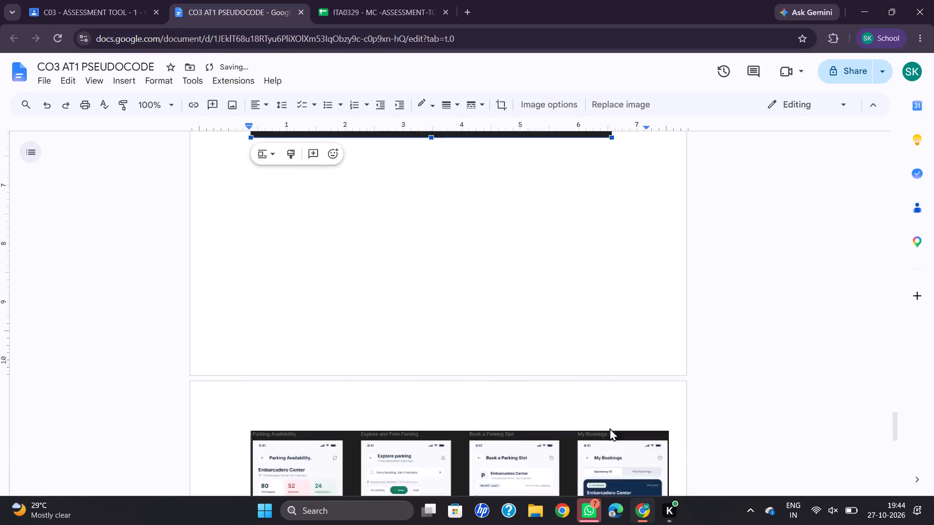
# Shrink the Parking Availability, Explore, Book a Parking Slot and My Bookings screenshot proportionally to about 6.4 inches wide.
pyautogui.scroll(-3, 610, 428)
pyautogui.click(598, 423)
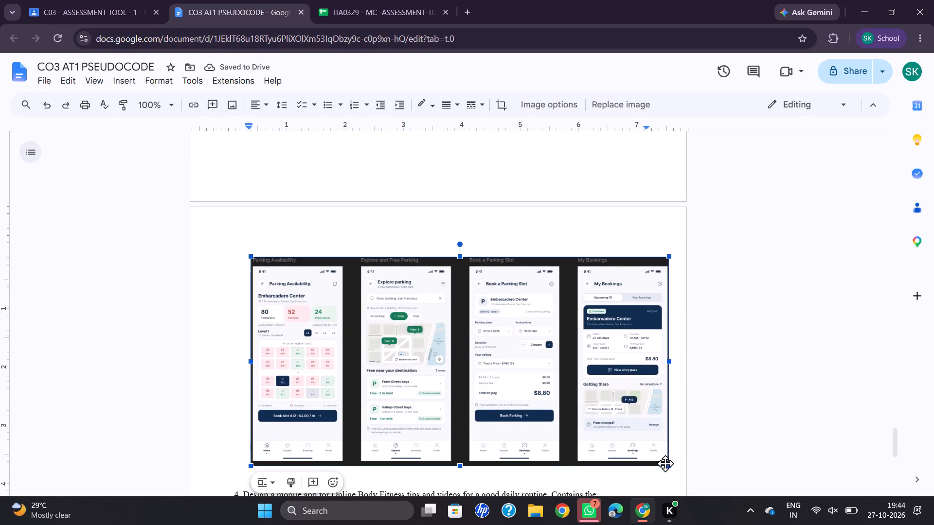
pyautogui.moveTo(668, 466); pyautogui.dragTo(601, 443)
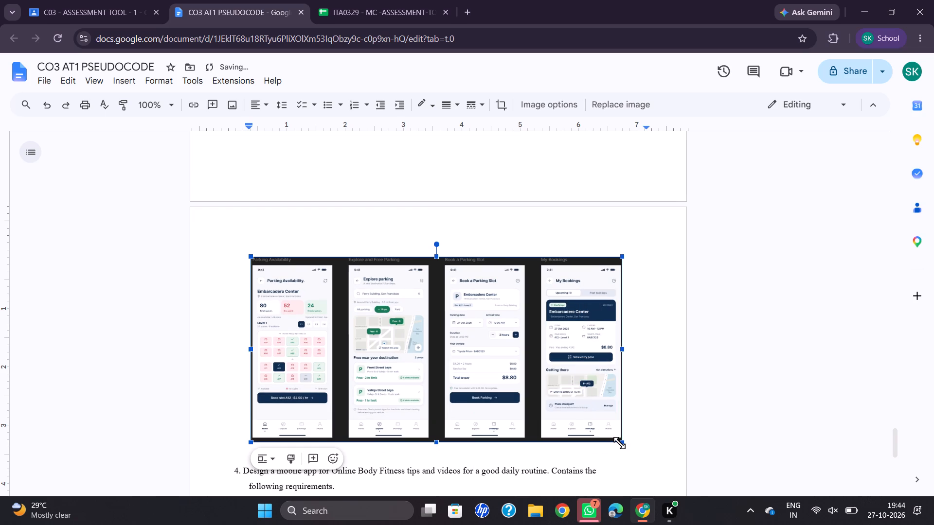
# Add two blank lines after Payment and Subscription in question 4's requirements, with the last line's indent removed.
pyautogui.scroll(-3, 619, 443)
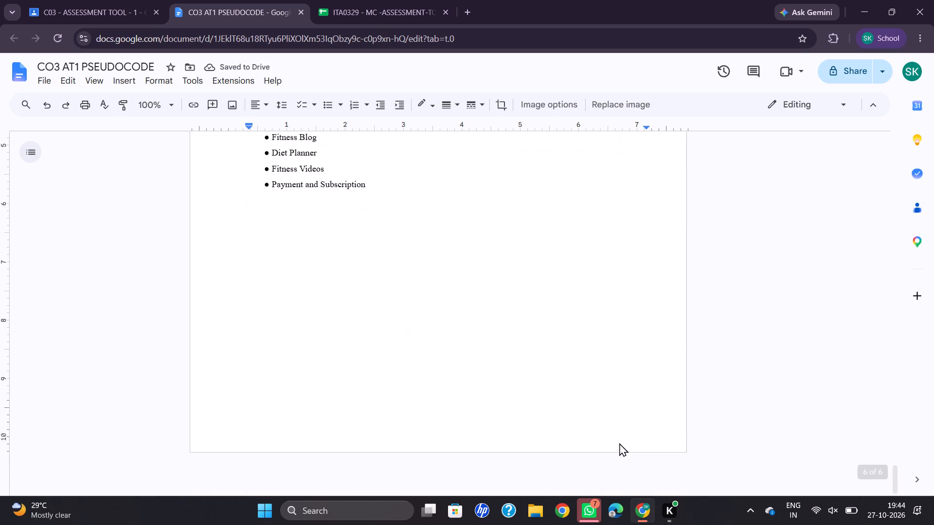
pyautogui.scroll(-1, 619, 443)
pyautogui.click(393, 285)
pyautogui.press('Return')
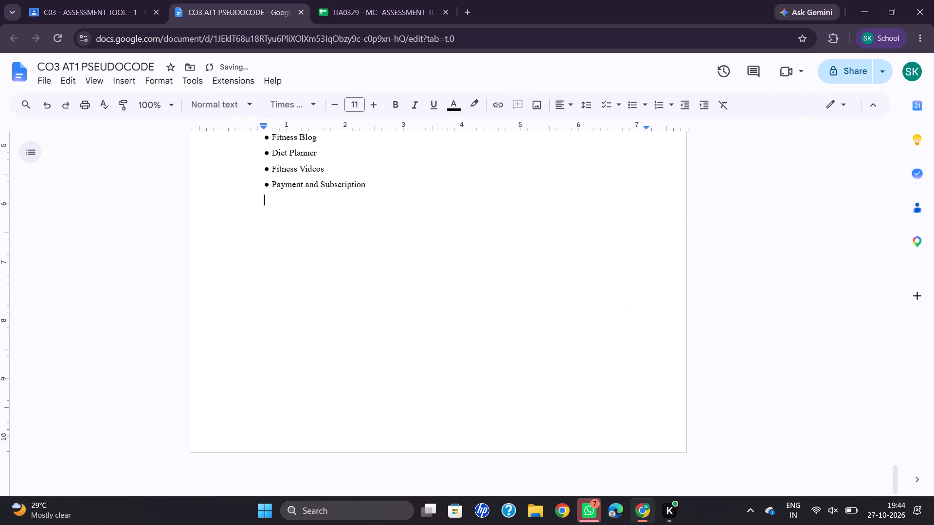
pyautogui.press('Return')
pyautogui.press('BackSpace')
pyautogui.press('BackSpace')
pyautogui.press('Return')
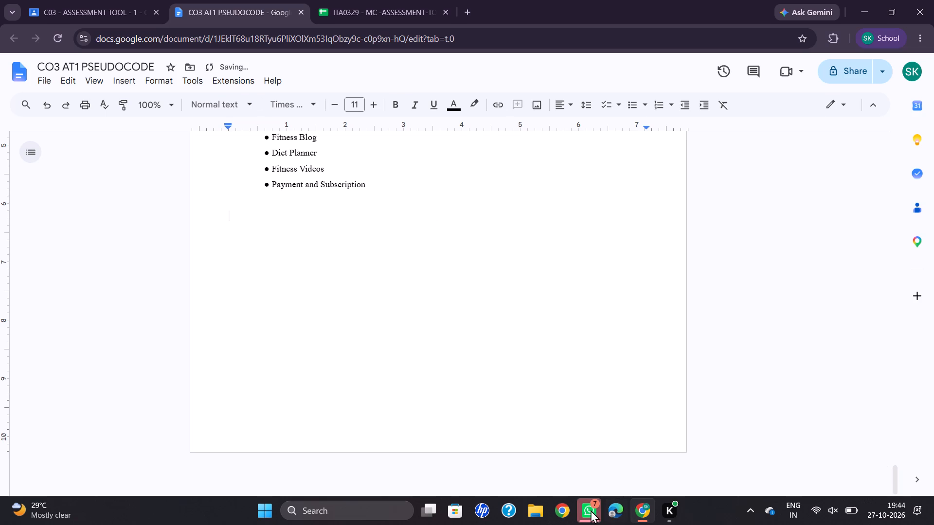
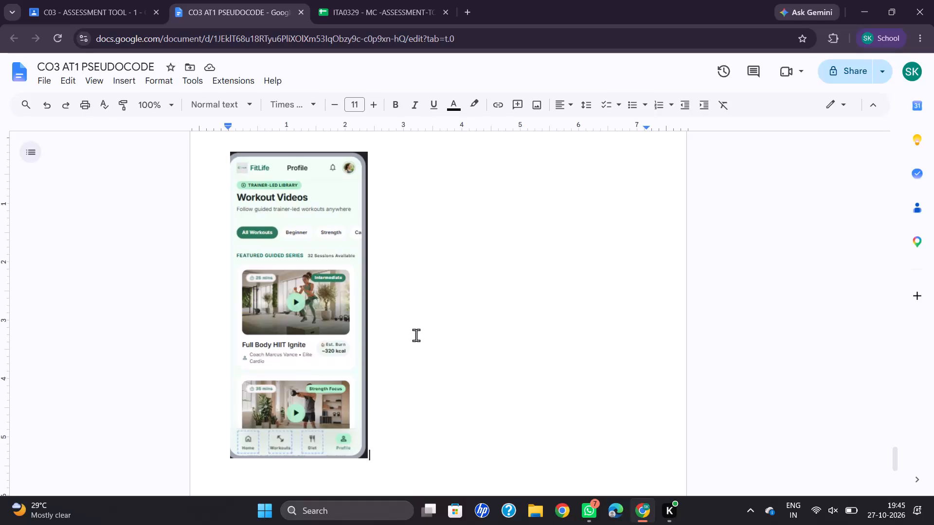
# Paste the copied FitLife Fitness & Wellness Blogs screenshot directly beside the Workout Videos screenshot.
pyautogui.hotkey('ctrl', 'v')
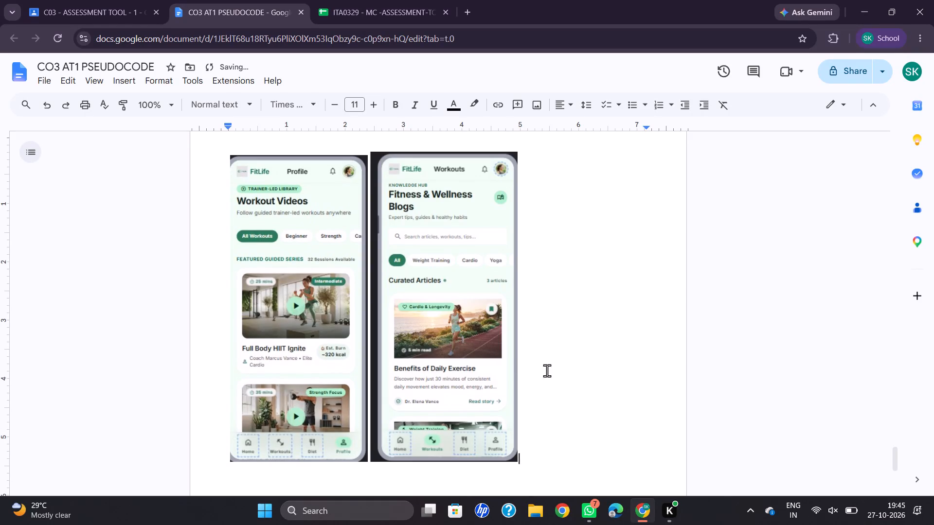
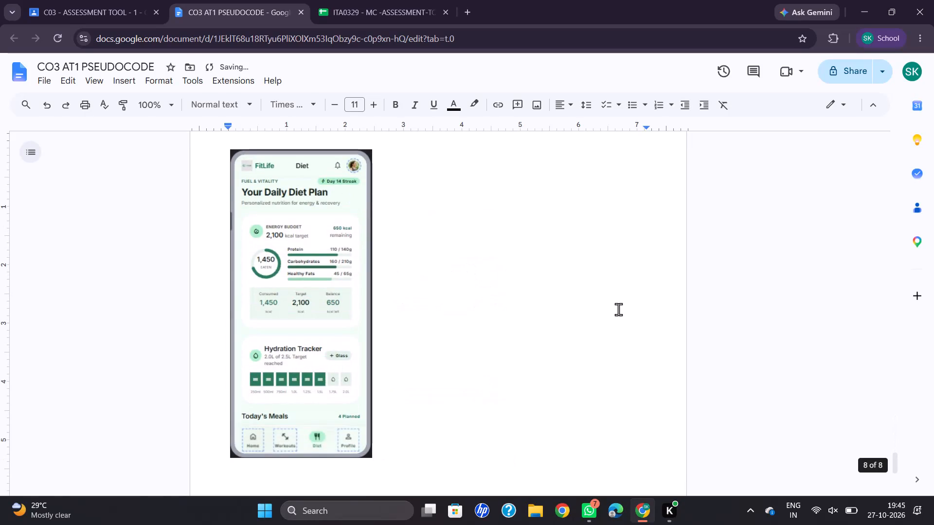
# Shrink the FitLife Workout Videos screenshot proportionally to about 2.1 inches wide so the Diet screenshot fits on the same row.
pyautogui.scroll(3, 369, 333)
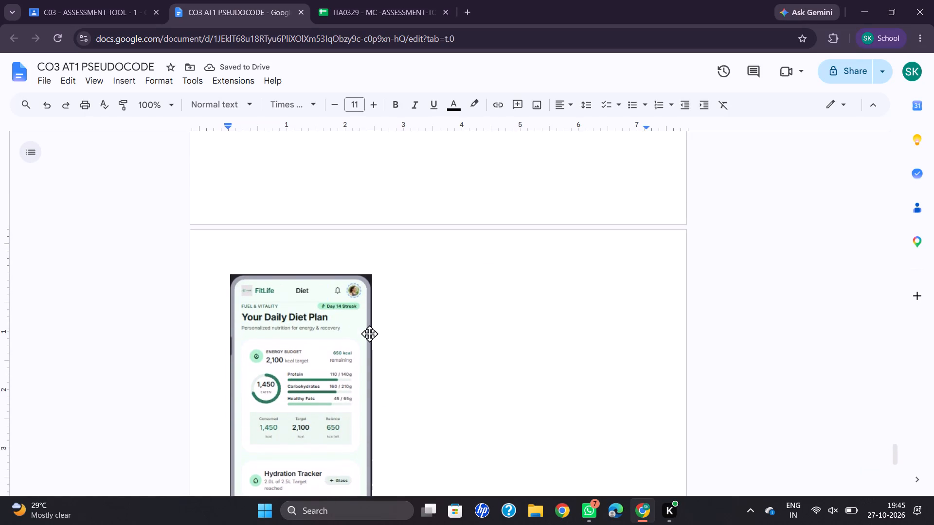
pyautogui.scroll(5, 369, 333)
pyautogui.click(341, 324)
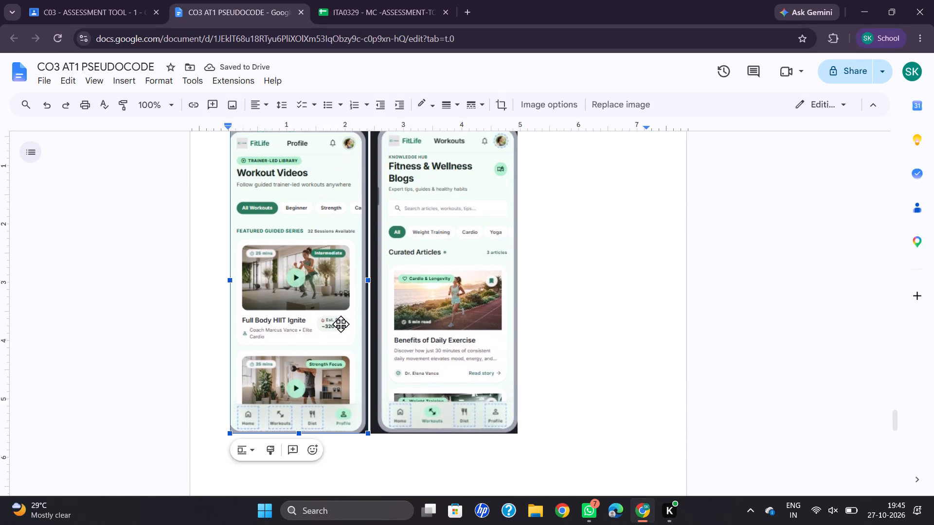
pyautogui.moveTo(366, 451); pyautogui.dragTo(340, 444)
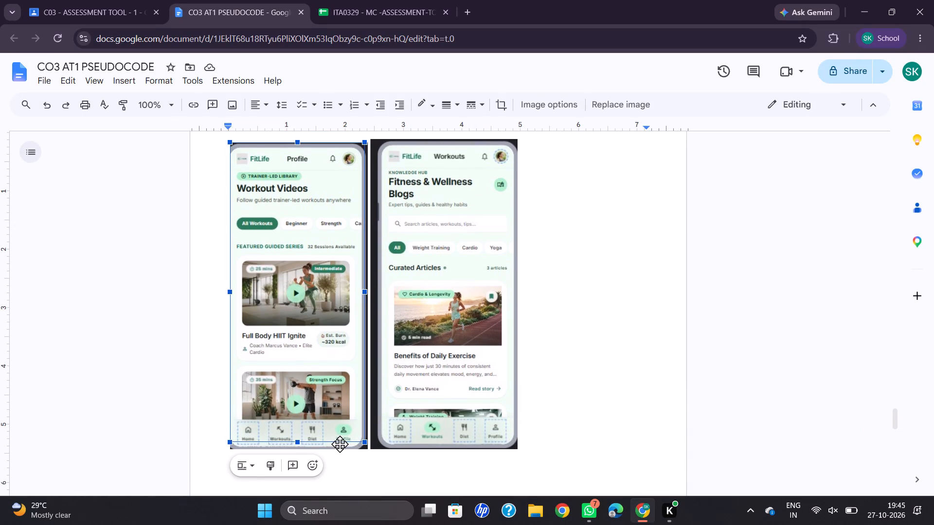
pyautogui.moveTo(340, 444); pyautogui.dragTo(325, 423)
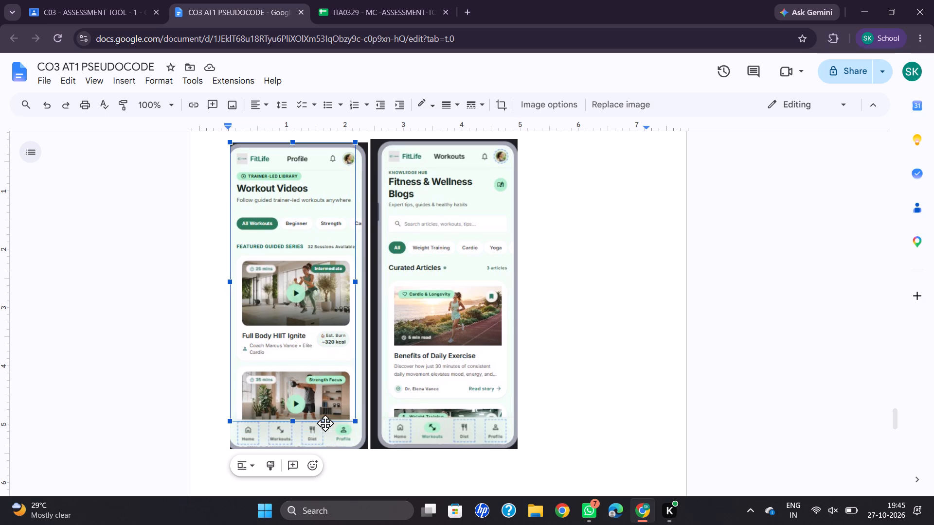
pyautogui.moveTo(325, 423); pyautogui.dragTo(314, 414)
# Resize the FitLife Fitness & Wellness Blogs screenshot proportionally to about 2.2 inches wide, matching the Workout Videos screenshot's height.
pyautogui.click(419, 417)
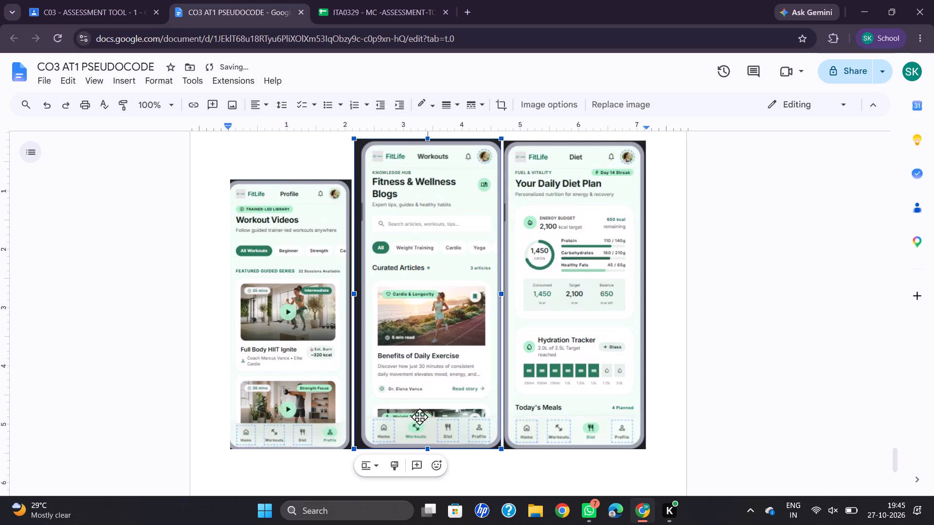
pyautogui.moveTo(503, 449); pyautogui.dragTo(482, 437)
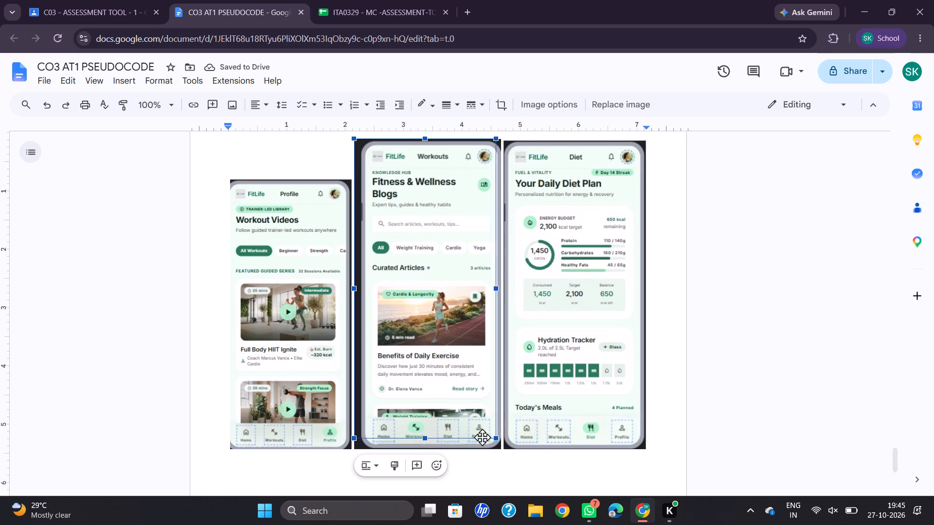
pyautogui.moveTo(482, 437); pyautogui.dragTo(432, 399)
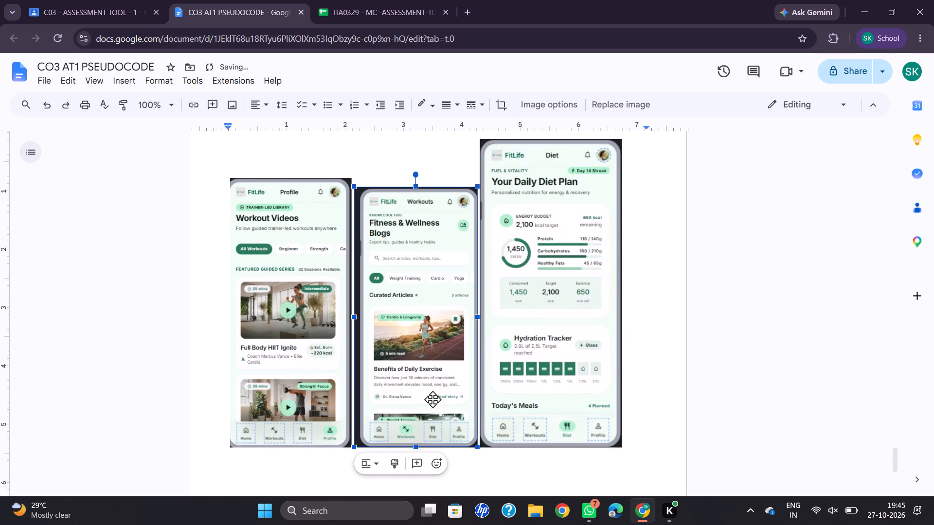
pyautogui.moveTo(477, 188); pyautogui.dragTo(478, 180)
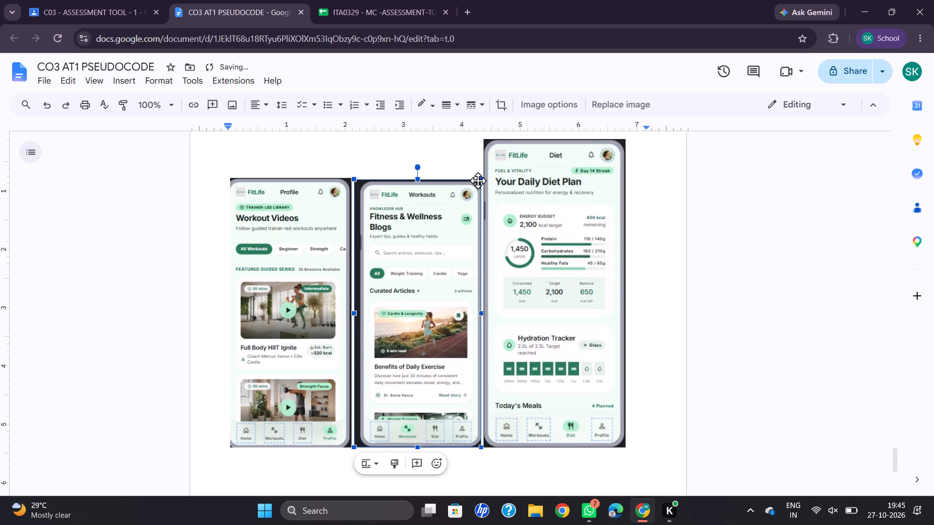
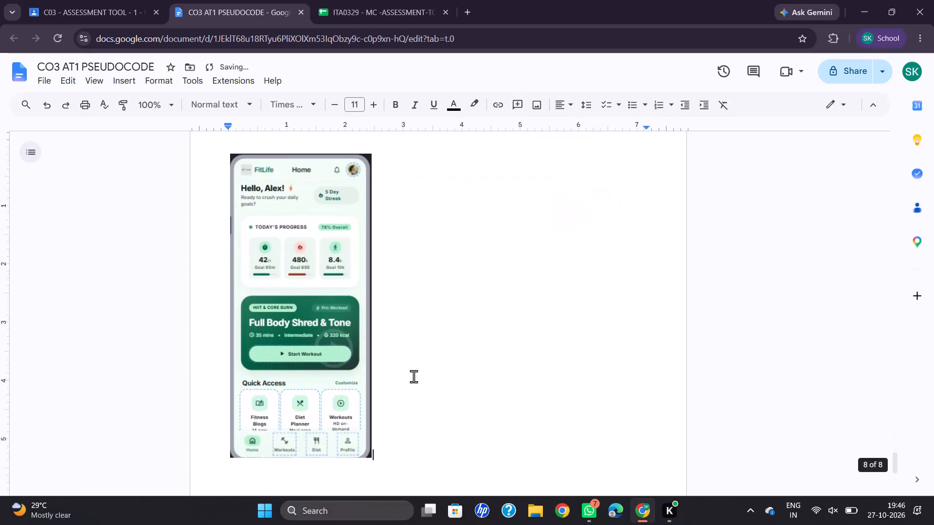
pyautogui.scroll(3, 488, 302)
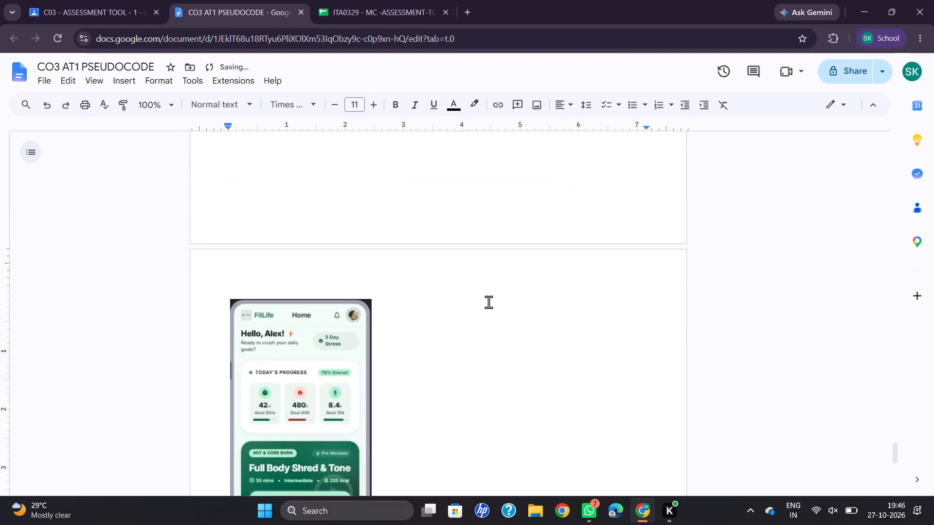
pyautogui.scroll(5, 488, 302)
pyautogui.scroll(-3, 488, 302)
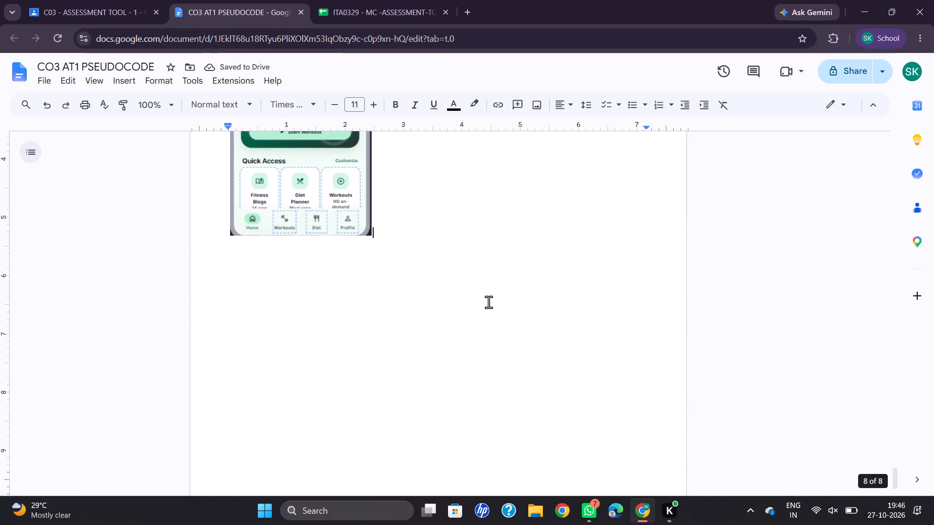
pyautogui.click(329, 213)
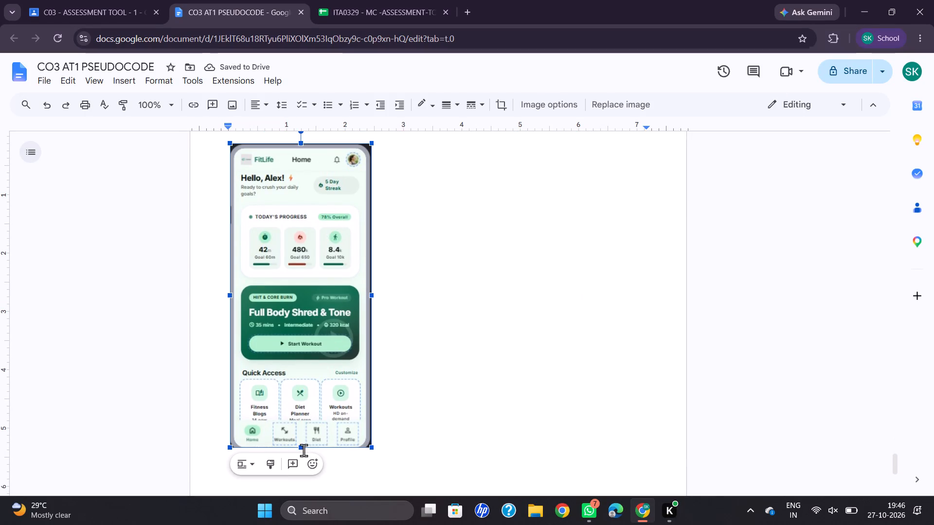
pyautogui.moveTo(299, 447); pyautogui.dragTo(302, 389)
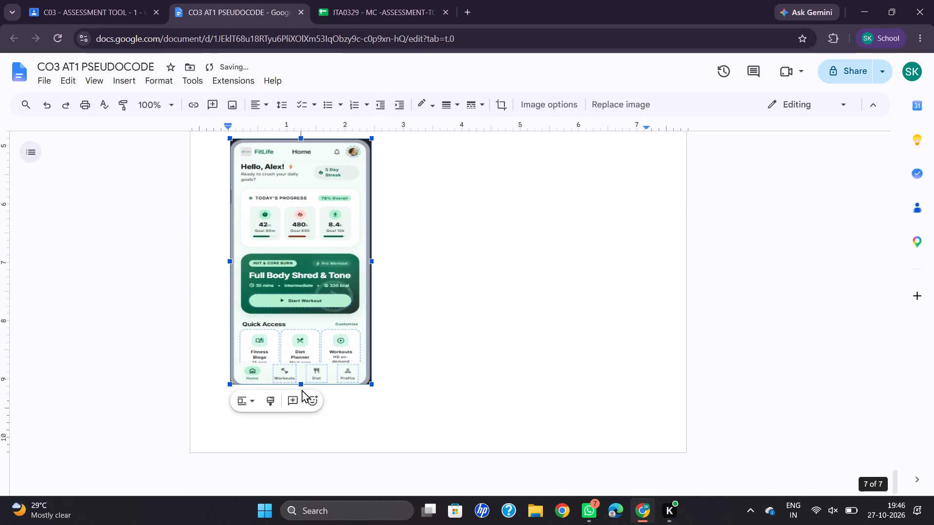
pyautogui.moveTo(300, 384); pyautogui.dragTo(304, 358)
pyautogui.scroll(-1, 304, 358)
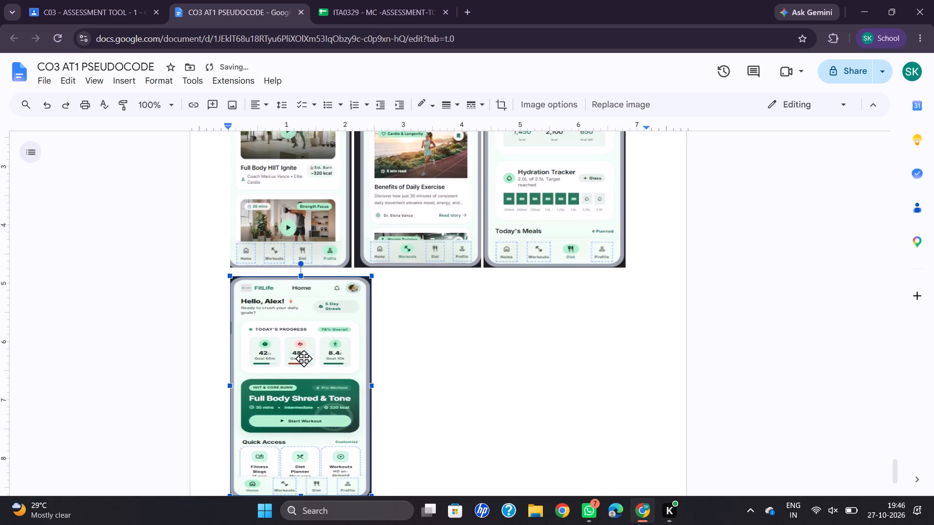
pyautogui.scroll(-1, 304, 358)
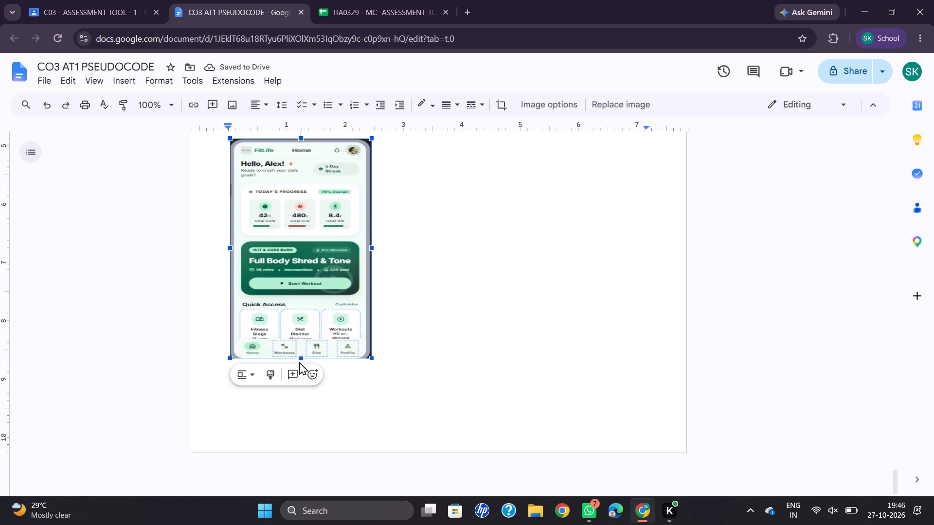
pyautogui.moveTo(300, 358); pyautogui.dragTo(292, 406)
pyautogui.scroll(-3, 314, 369)
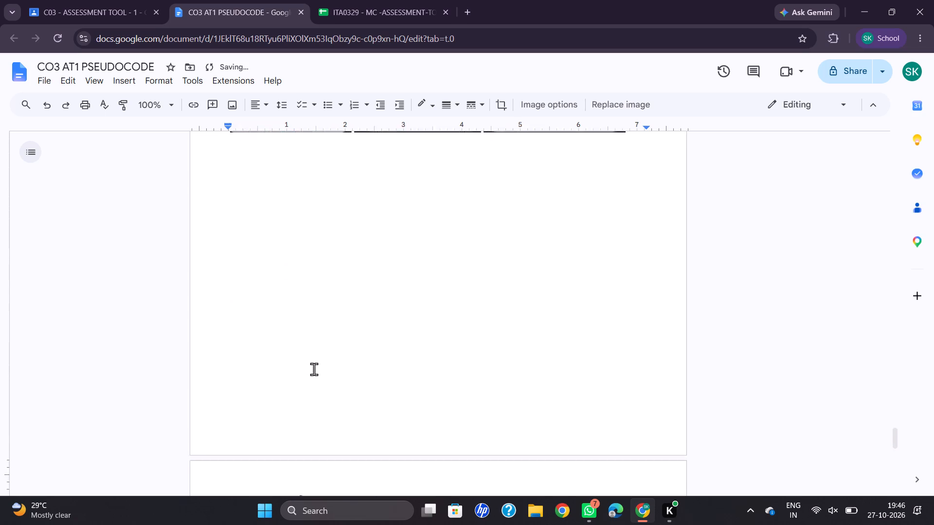
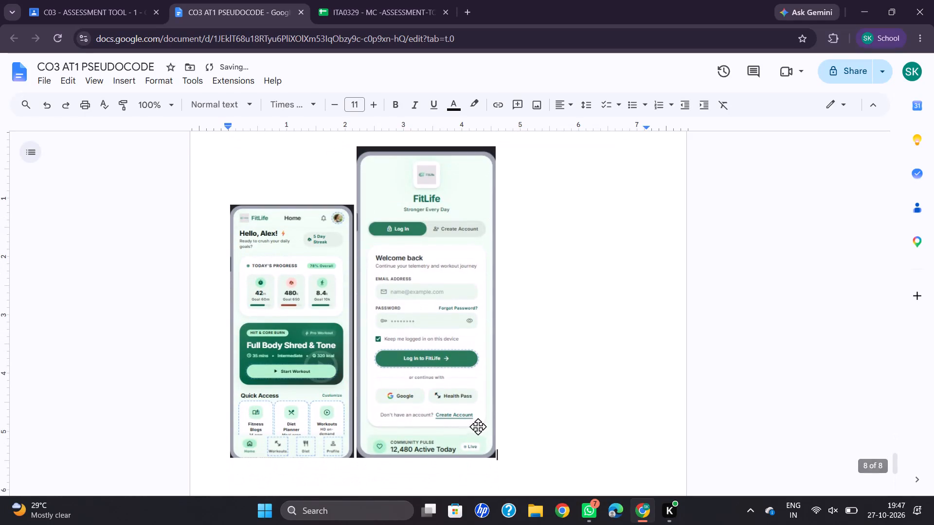
# Stretch the FitLife Home screenshot vertically to about 5.3 inches tall, matching the height of the FitLife login screenshot beside it.
pyautogui.click(485, 441)
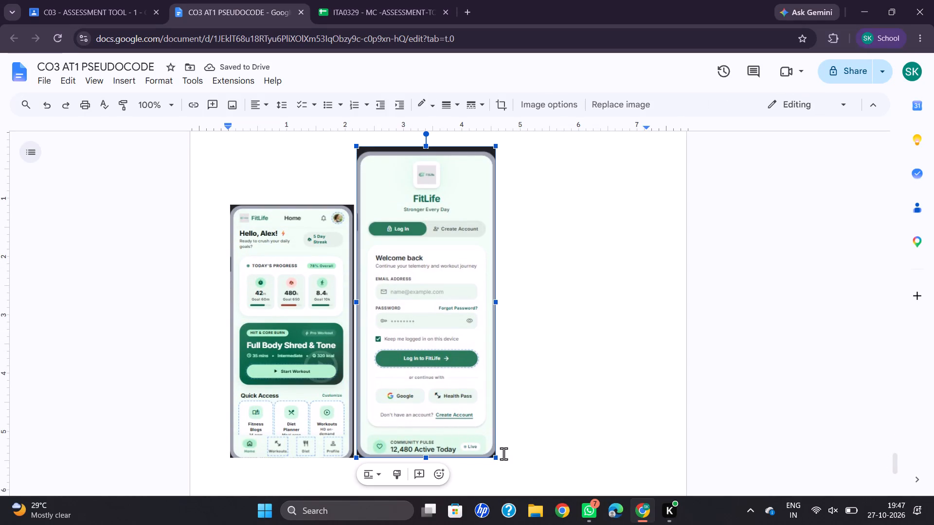
pyautogui.click(298, 214)
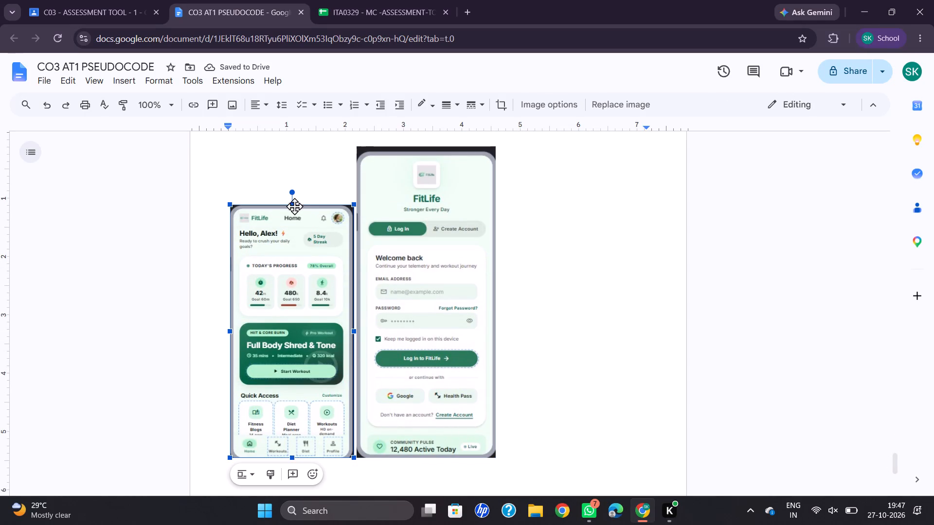
pyautogui.moveTo(292, 203); pyautogui.dragTo(286, 211)
pyautogui.moveTo(290, 204); pyautogui.dragTo(298, 146)
pyautogui.click(352, 305)
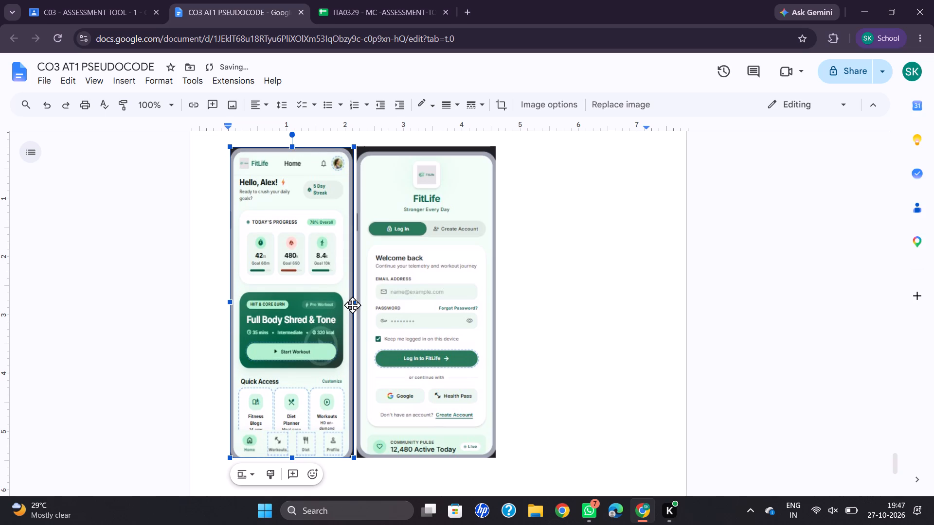
# Widen the FitLife Home screenshot to about 2.4 inches and the FitLife Log In screenshot to about 2.5 inches.
pyautogui.moveTo(351, 300); pyautogui.dragTo(369, 300)
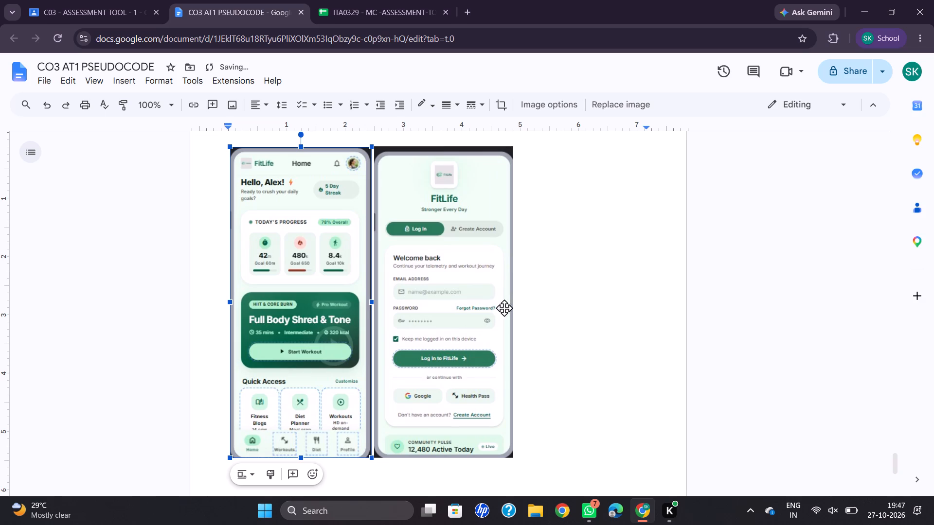
pyautogui.click(490, 308)
pyautogui.moveTo(514, 303); pyautogui.dragTo(522, 303)
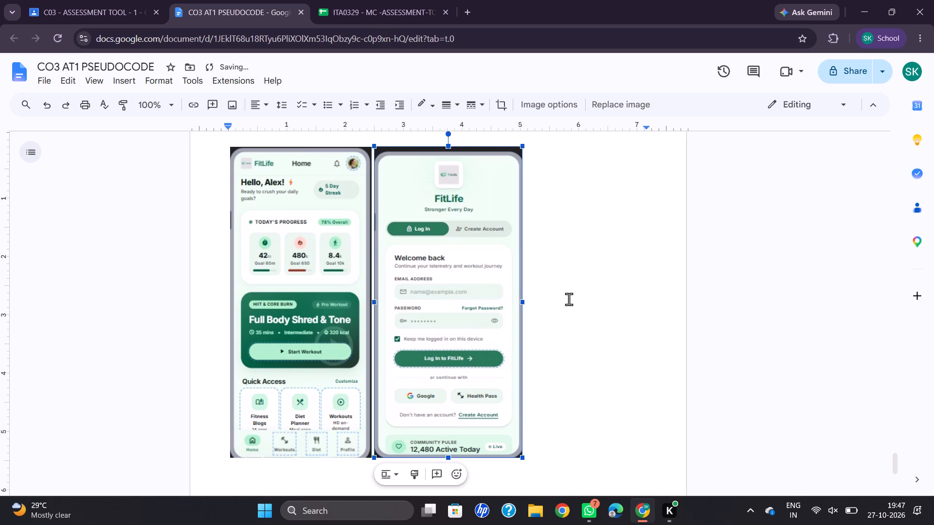
pyautogui.click(569, 299)
# Add 20 blank lines after question 3's last ParkEase screenshot so that question 4 starts on a new page.
pyautogui.scroll(9, 569, 299)
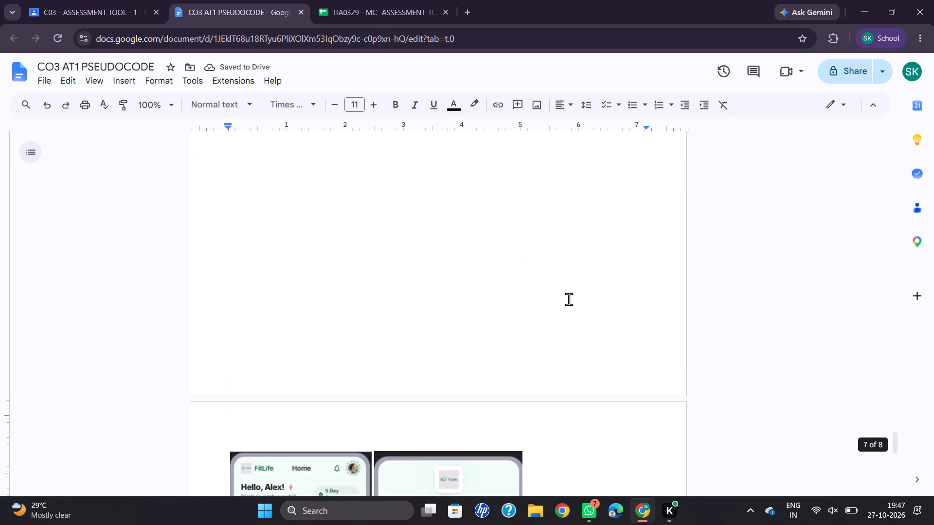
pyautogui.scroll(7, 569, 299)
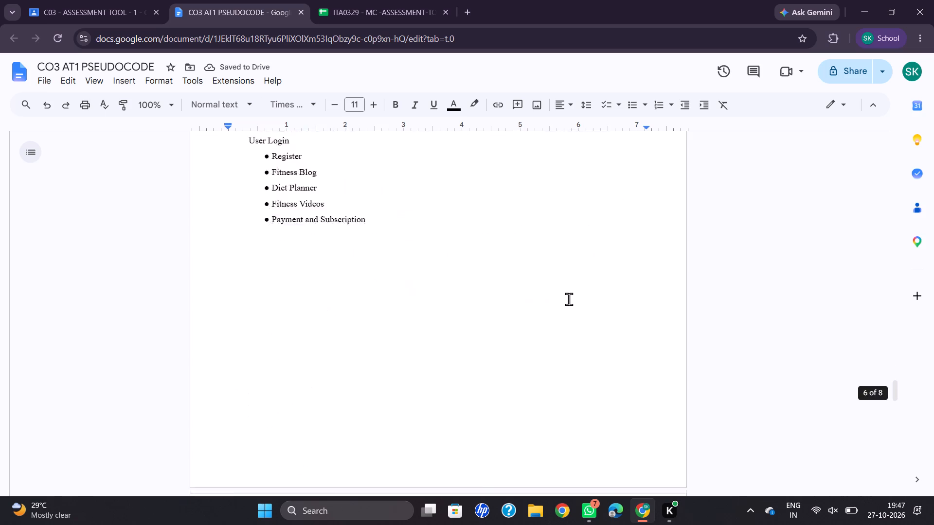
pyautogui.scroll(1, 569, 299)
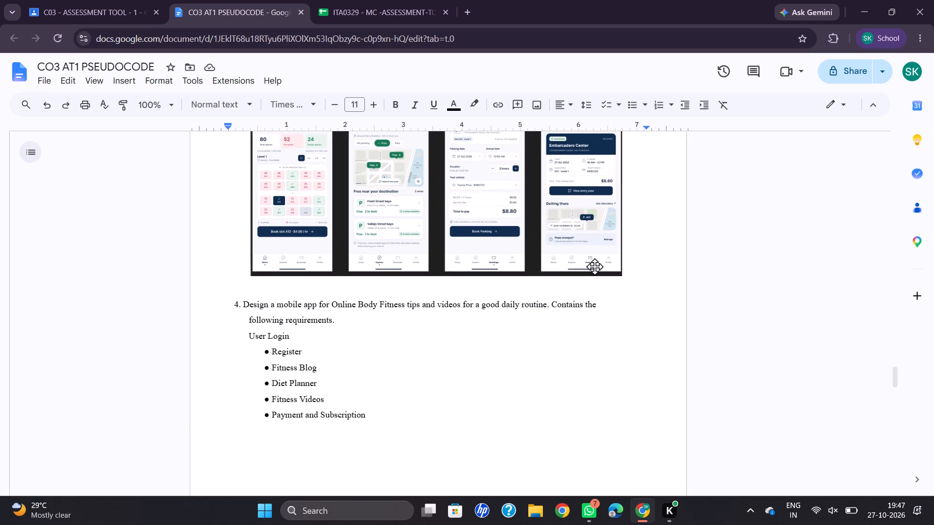
pyautogui.click(625, 269)
pyautogui.press('Return')
pyautogui.press('Return')
pyautogui.press('Return')
pyautogui.press('Return')
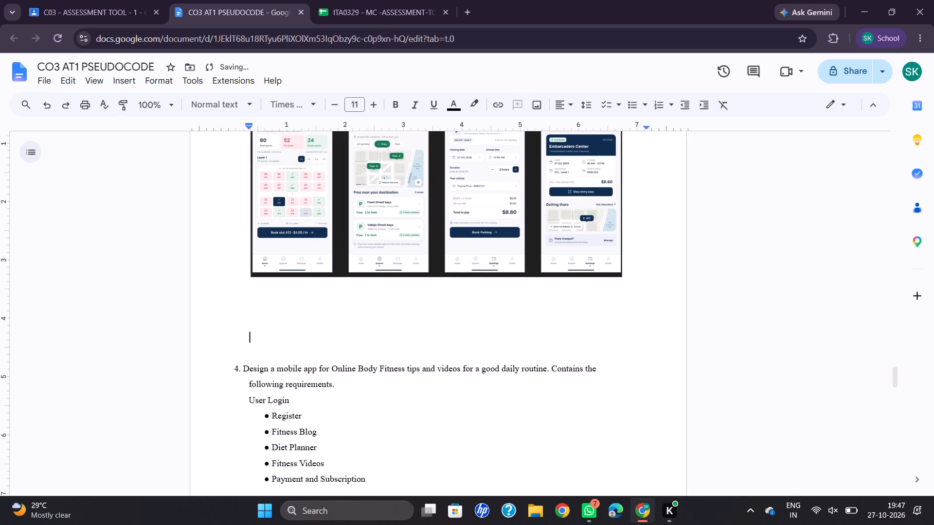
pyautogui.press('Return')
pyautogui.press('Return')
pyautogui.press('Return')
pyautogui.scroll(-4, 625, 269)
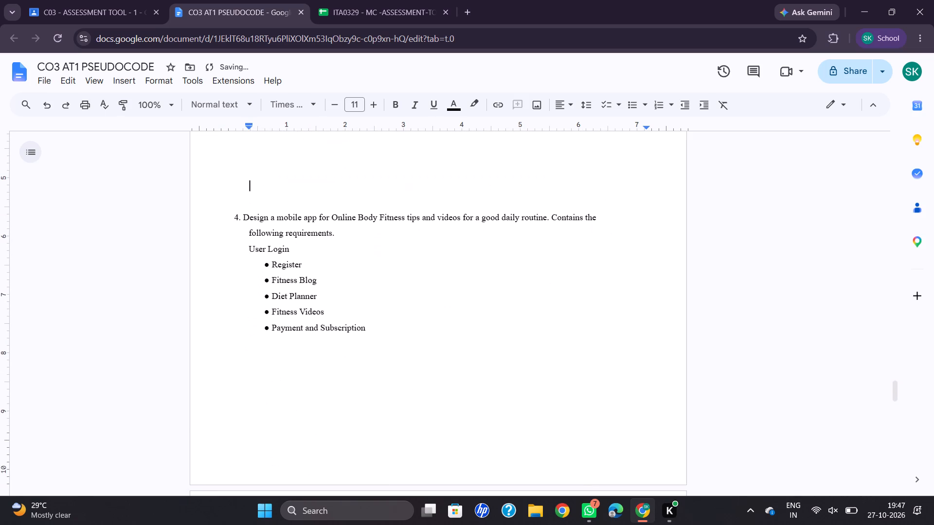
pyautogui.press('Return')
pyautogui.press('Return')
pyautogui.press('Return')
pyautogui.press('Return')
pyautogui.press('Return')
pyautogui.press('Return')
pyautogui.press('Return')
pyautogui.press('Return')
pyautogui.press('Return')
pyautogui.press('Return')
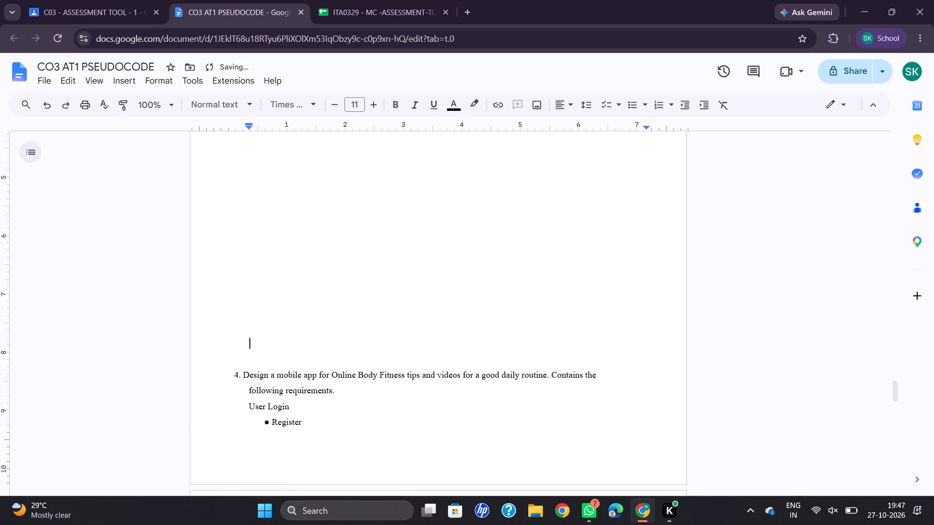
pyautogui.press('Return')
pyautogui.press('Return')
pyautogui.press('Return')
pyautogui.scroll(-5, 625, 269)
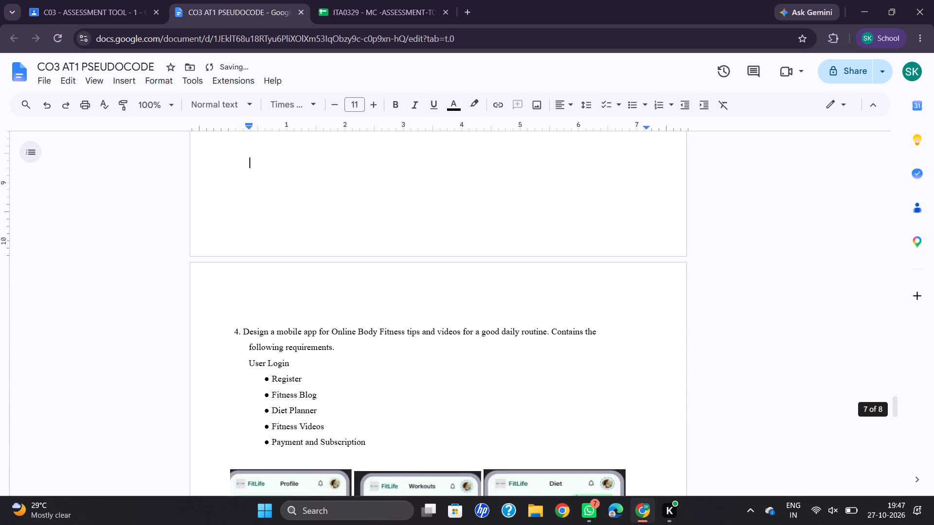
# Download the finished document as a PDF.
pyautogui.scroll(-9, 625, 269)
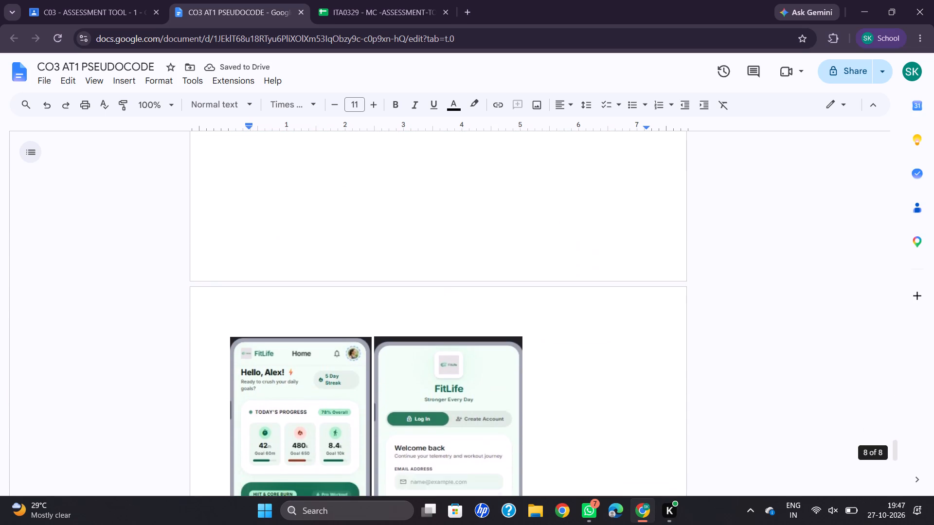
pyautogui.scroll(-5, 625, 269)
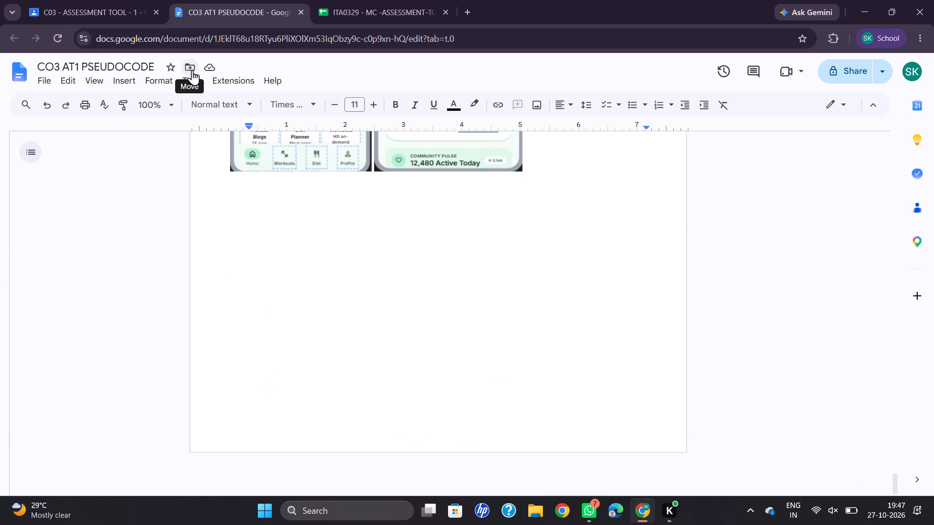
pyautogui.click(42, 84)
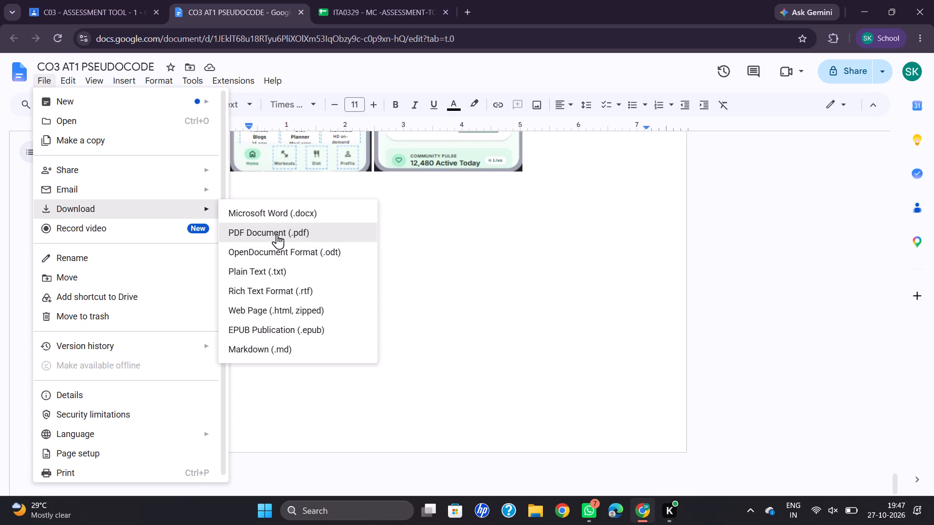
pyautogui.click(277, 234)
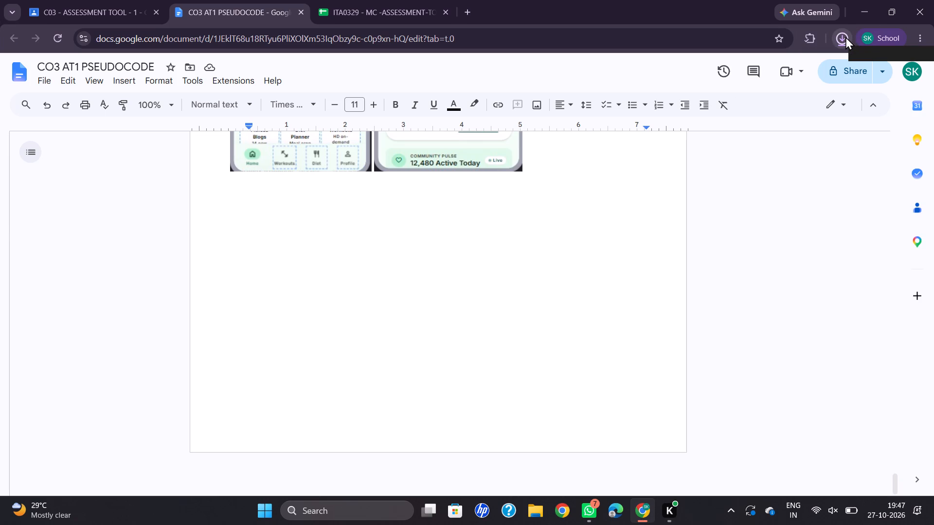
# Show the downloaded CO3 AT1 PSEUDOCODE.pdf in its folder and copy the file.
pyautogui.click(845, 36)
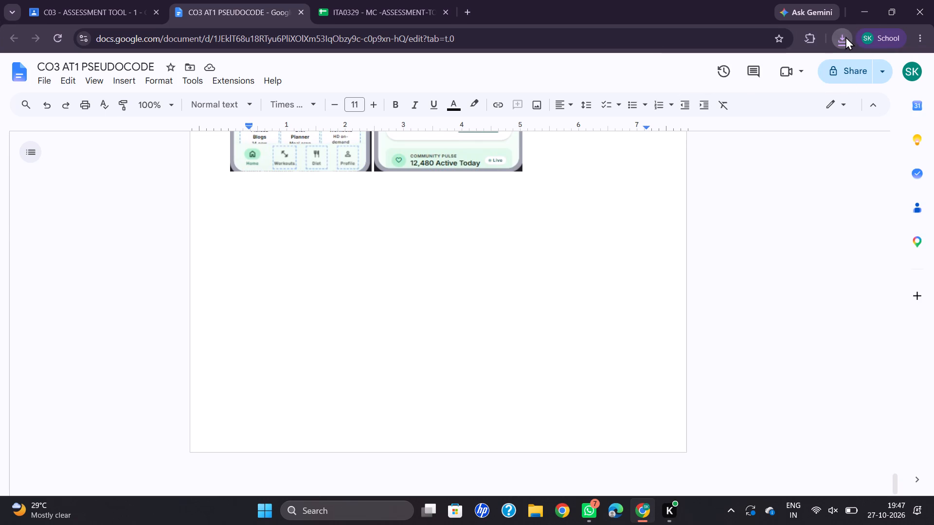
pyautogui.click(845, 36)
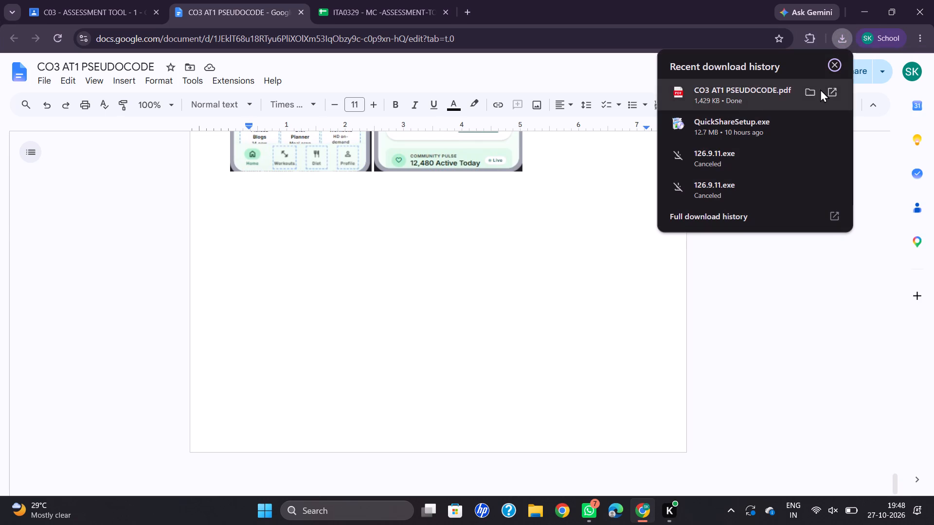
pyautogui.click(807, 93)
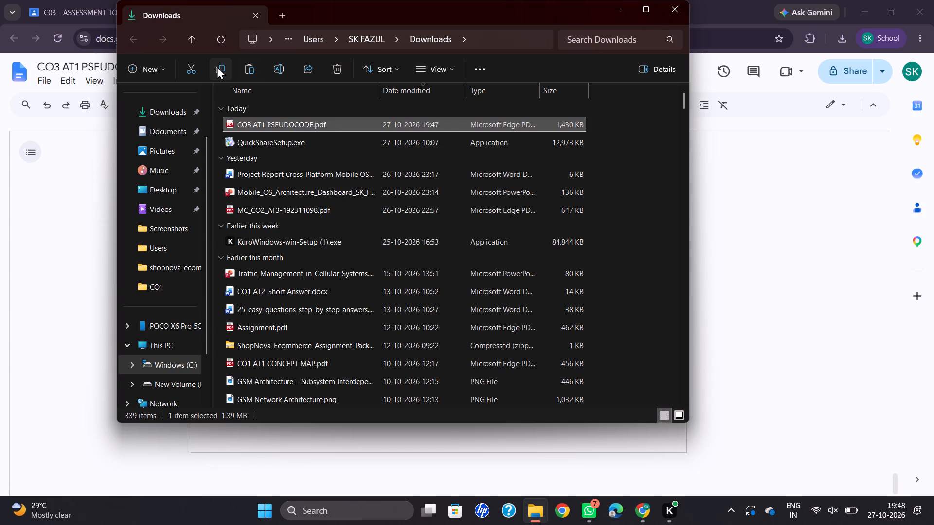
pyautogui.click(216, 66)
pyautogui.click(223, 70)
# Create a folder named CO3 in Desktop > class > ITA 0329 > Assignments.
pyautogui.click(171, 192)
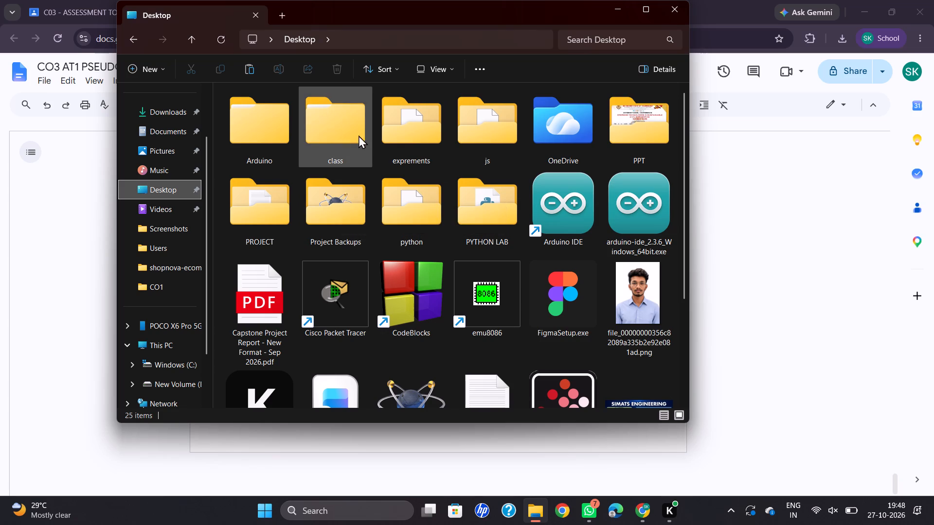
pyautogui.doubleClick(314, 135)
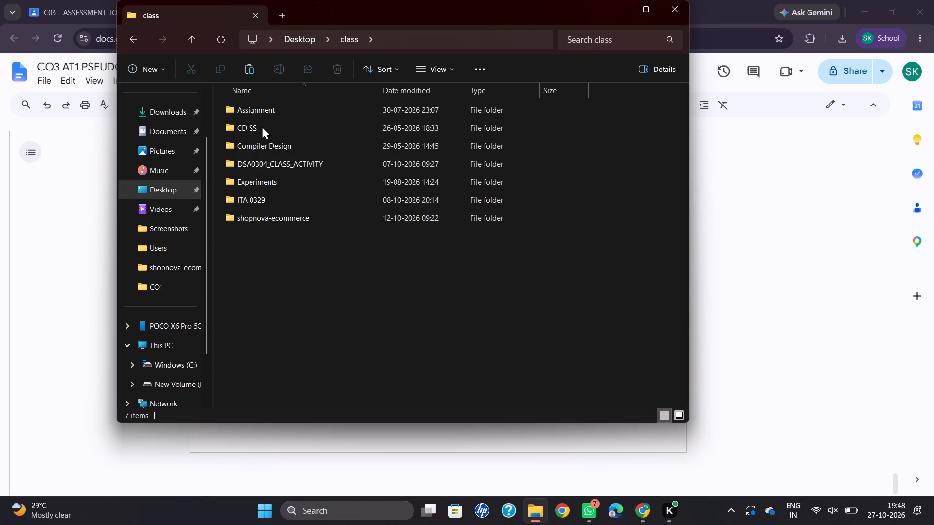
pyautogui.doubleClick(271, 195)
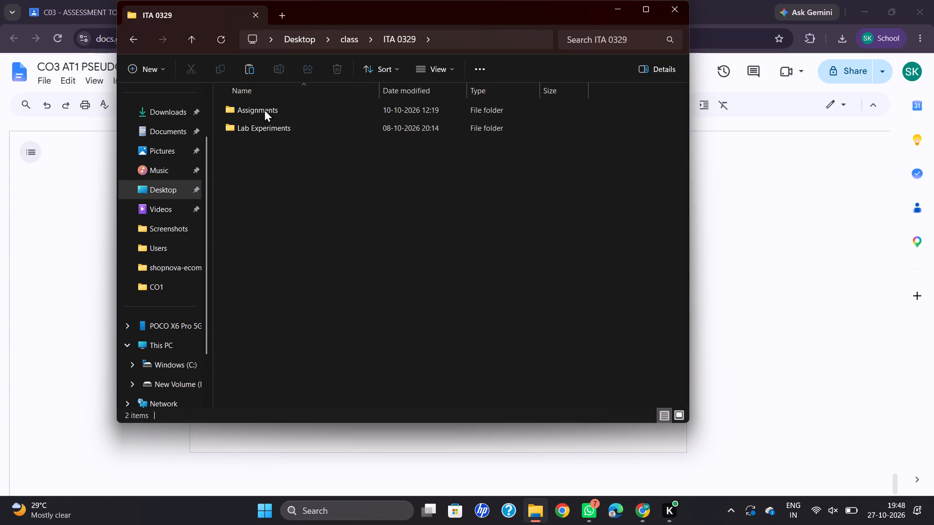
pyautogui.doubleClick(264, 109)
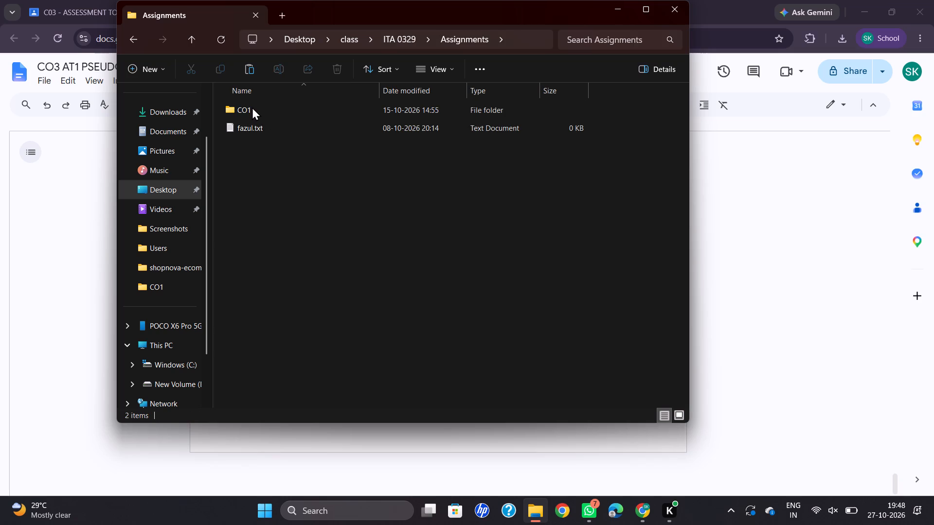
pyautogui.doubleClick(252, 107)
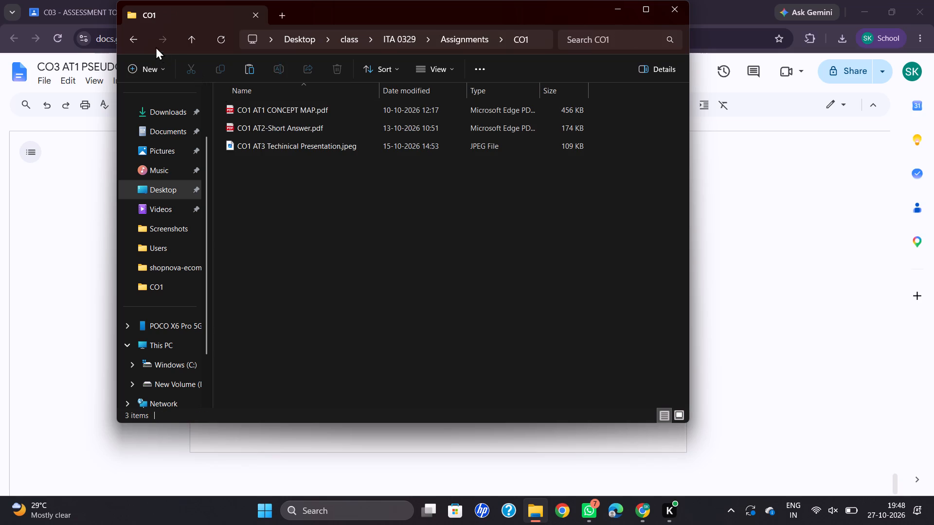
pyautogui.click(137, 40)
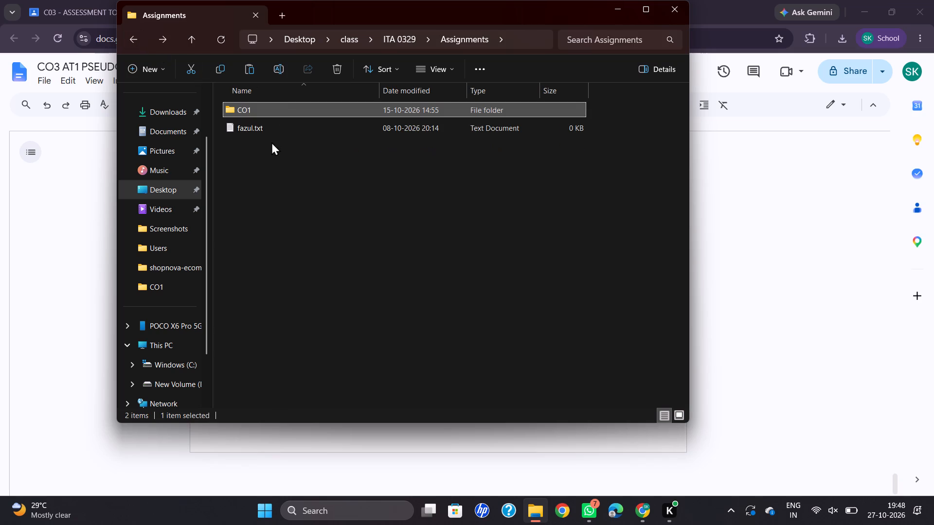
pyautogui.rightClick(271, 142)
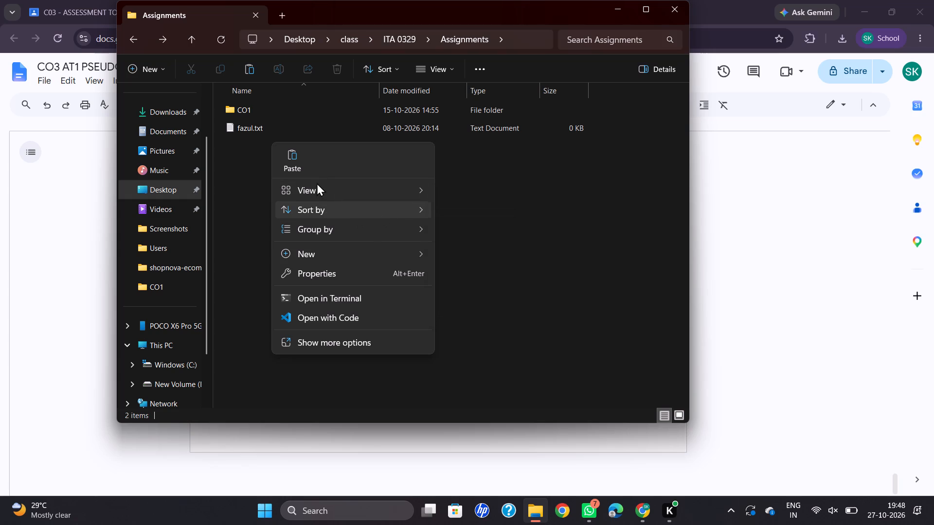
pyautogui.click(481, 262)
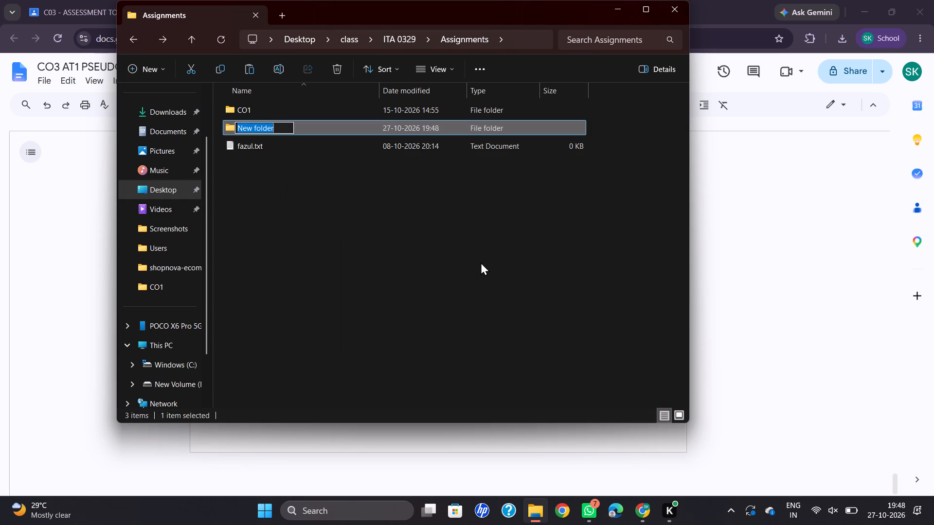
pyautogui.write('CO3')
pyautogui.press('Return')
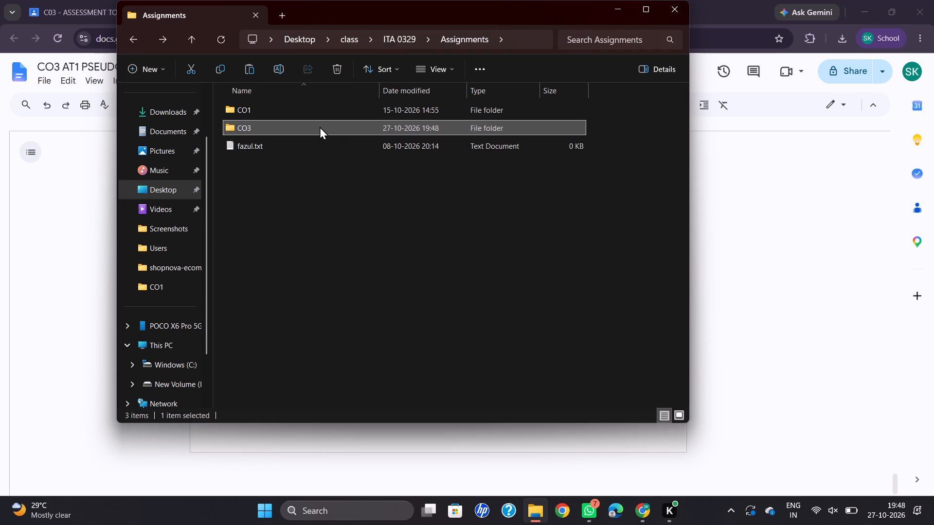
# Paste the copied PDF into the new CO3 folder and minimize File Explorer.
pyautogui.doubleClick(320, 126)
pyautogui.hotkey('ctrl', 'v')
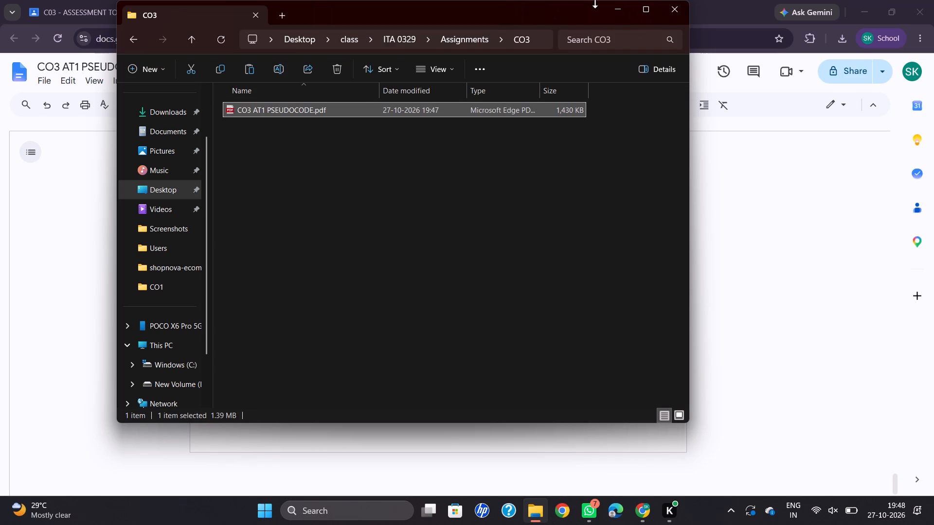
pyautogui.click(623, 7)
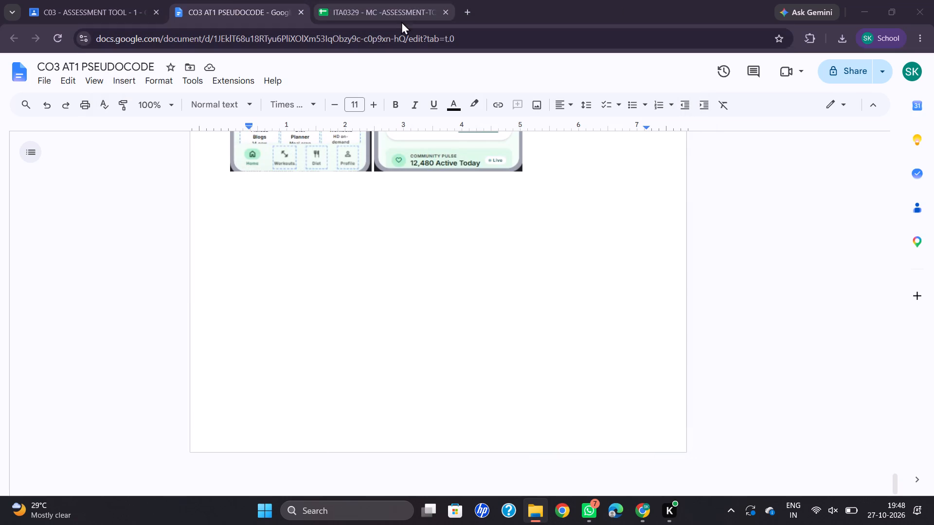
# Open a new browser tab.
pyautogui.click(469, 10)
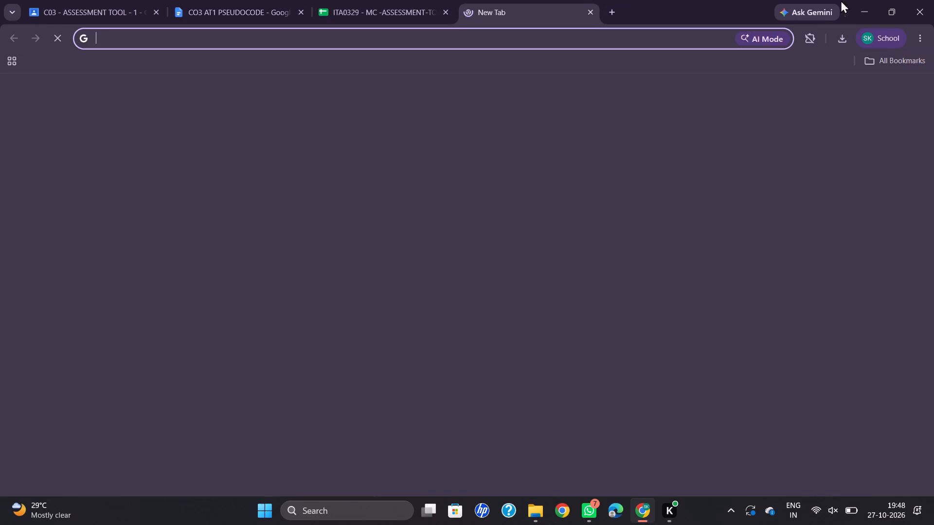
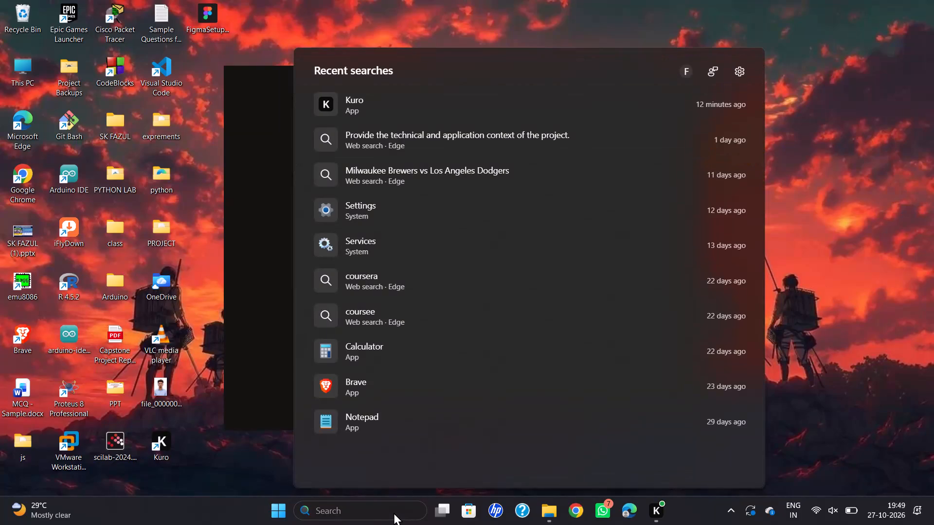
# Launch Chrome with the first listed personal profile and open the GitHub dashboard.
pyautogui.write('ch')
pyautogui.press('Return')
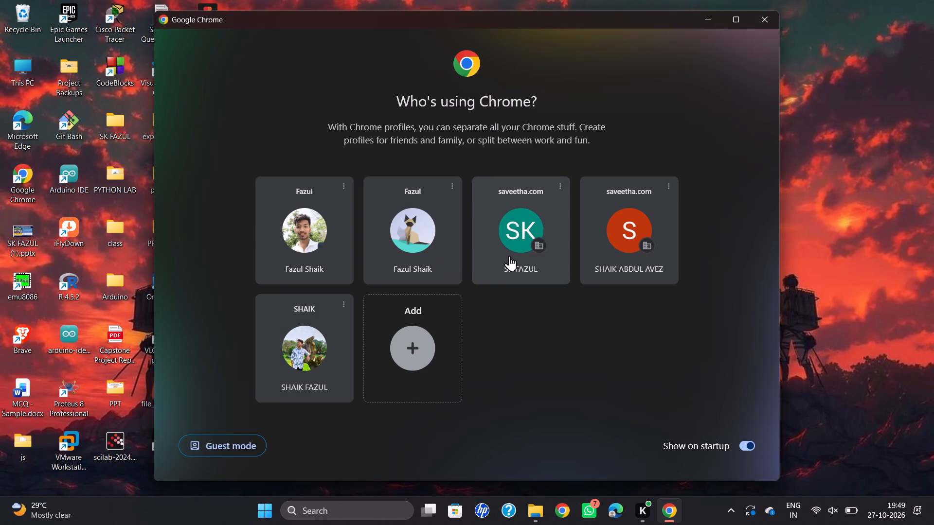
pyautogui.click(296, 213)
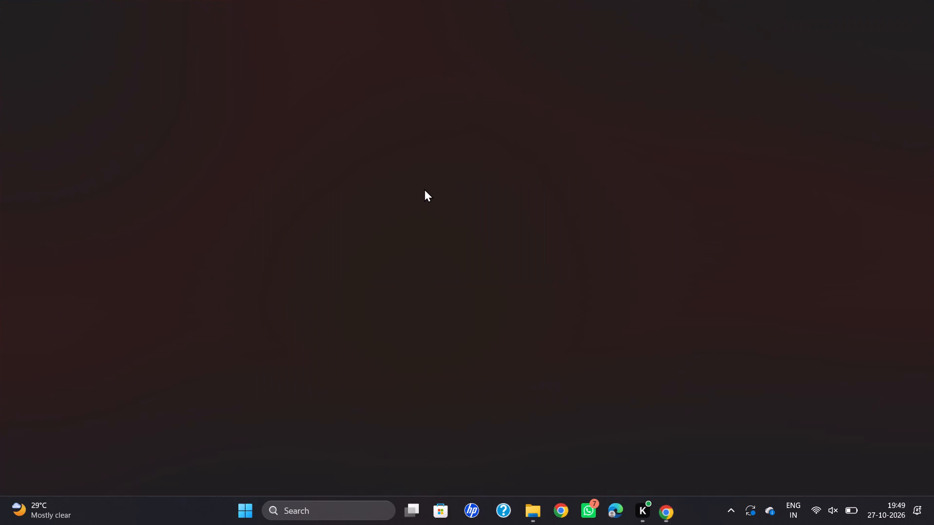
pyautogui.write('git')
pyautogui.press('Return')
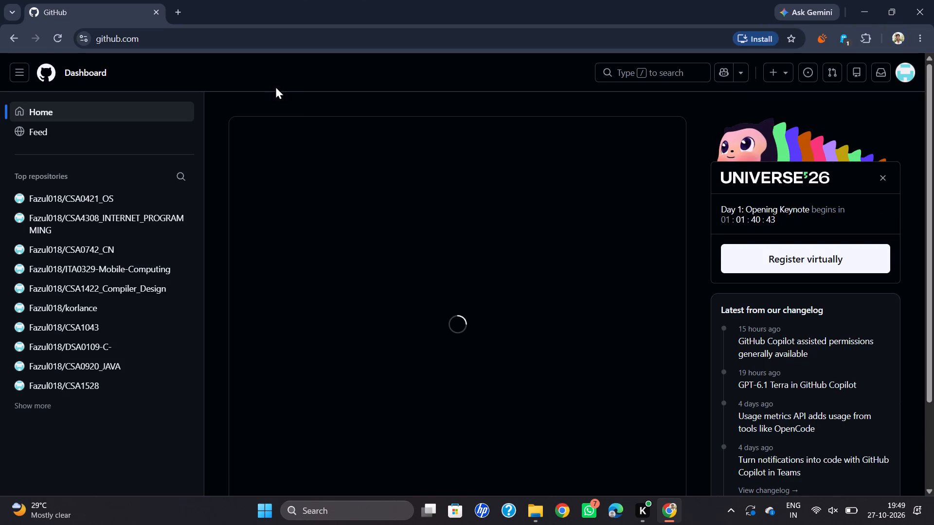
# Open the ITA0329-Mobile-Computing repository from the top repositories.
pyautogui.doubleClick(130, 219)
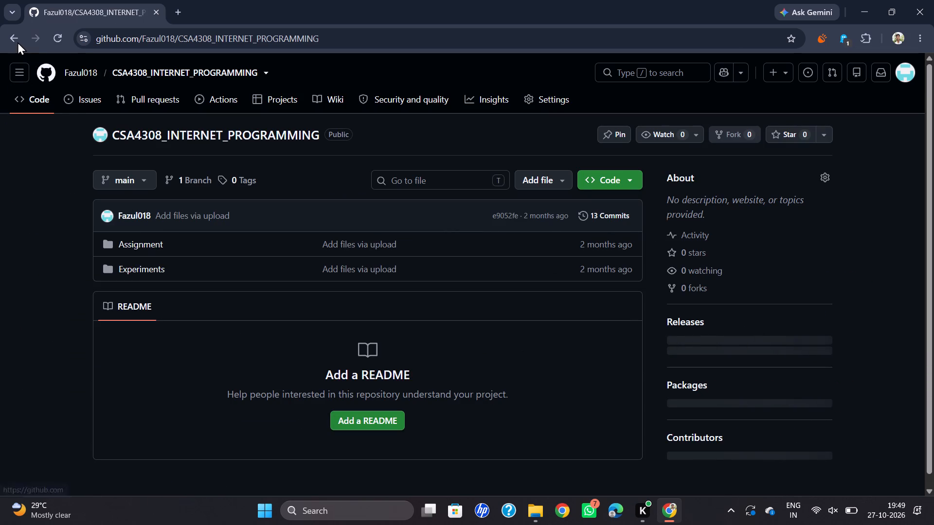
pyautogui.click(18, 42)
pyautogui.scroll(-1, 63, 261)
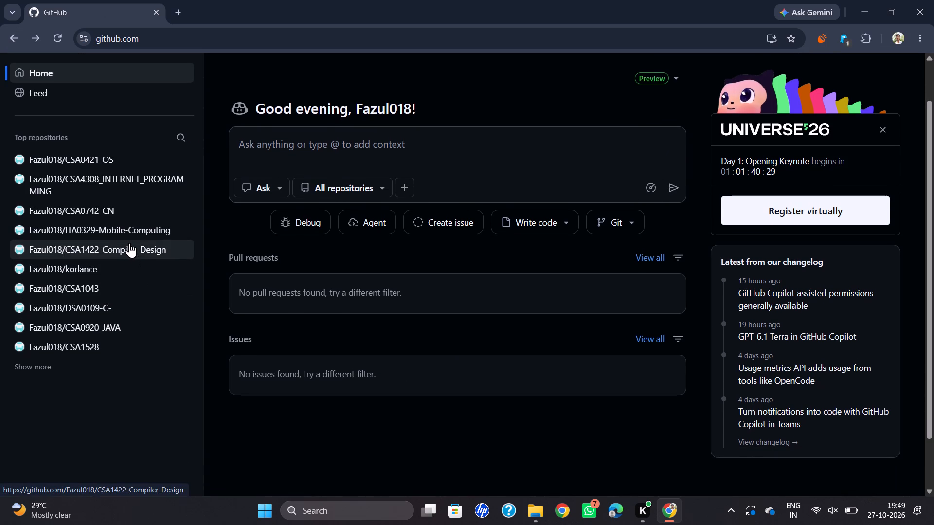
pyautogui.doubleClick(116, 234)
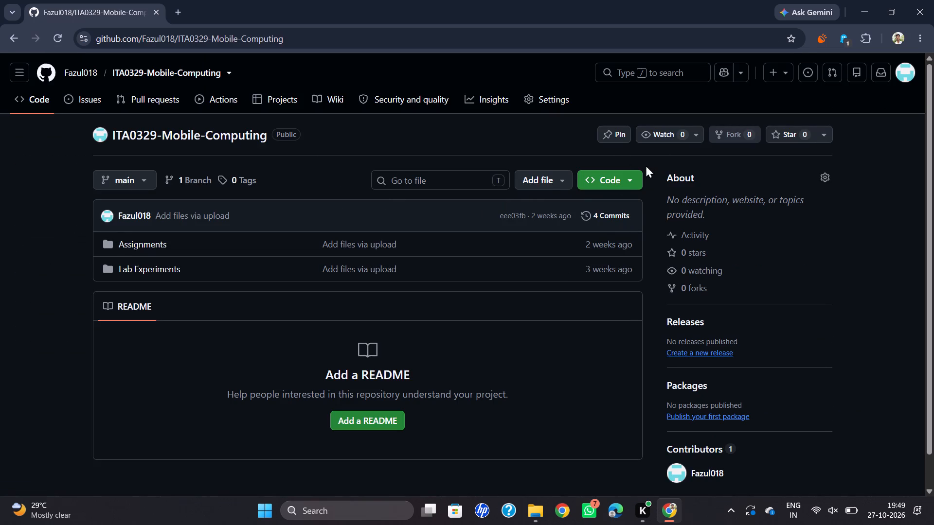
# Add the ITA 0329 folder from Desktop > class to a file upload at the repository root.
pyautogui.click(558, 172)
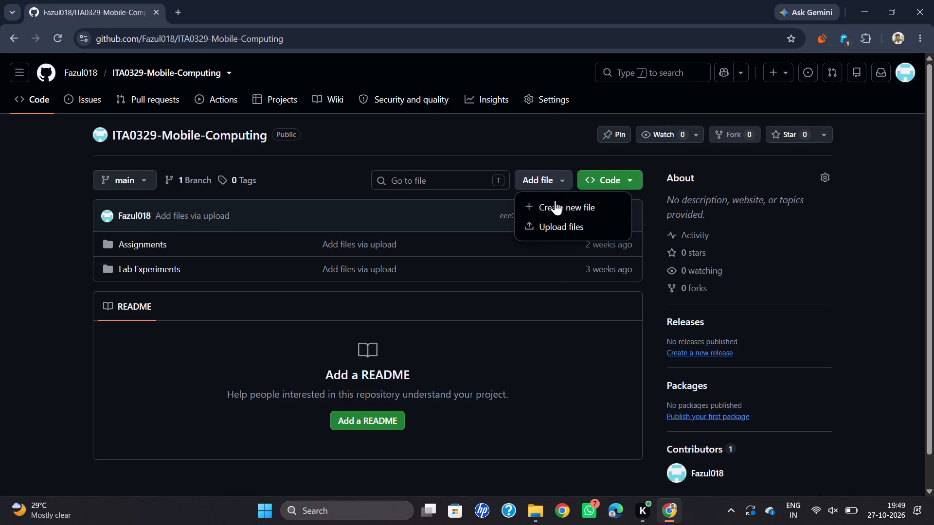
pyautogui.click(524, 232)
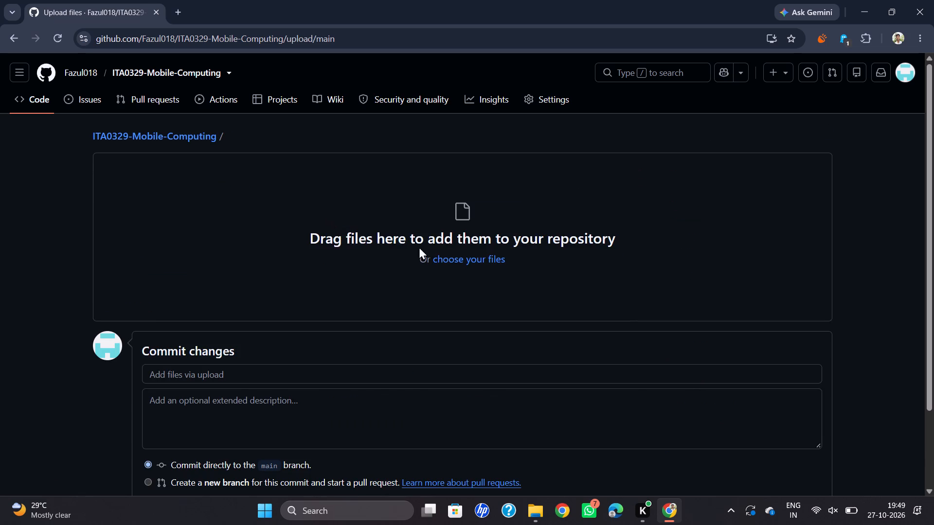
pyautogui.click(453, 258)
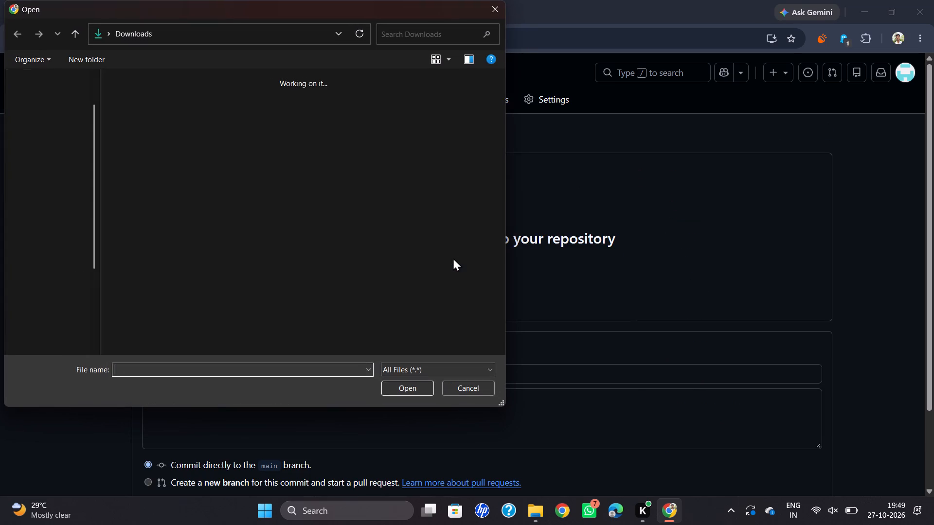
pyautogui.scroll(1, 50, 109)
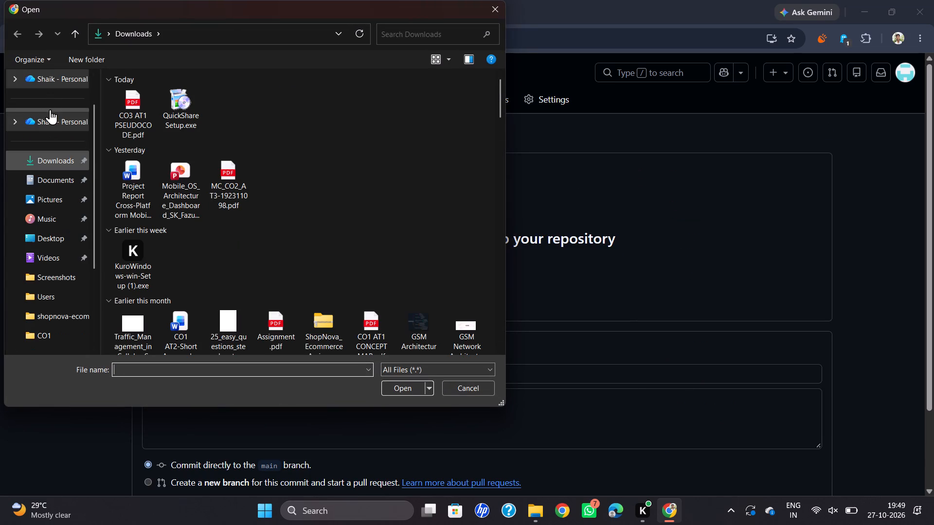
pyautogui.scroll(1, 50, 109)
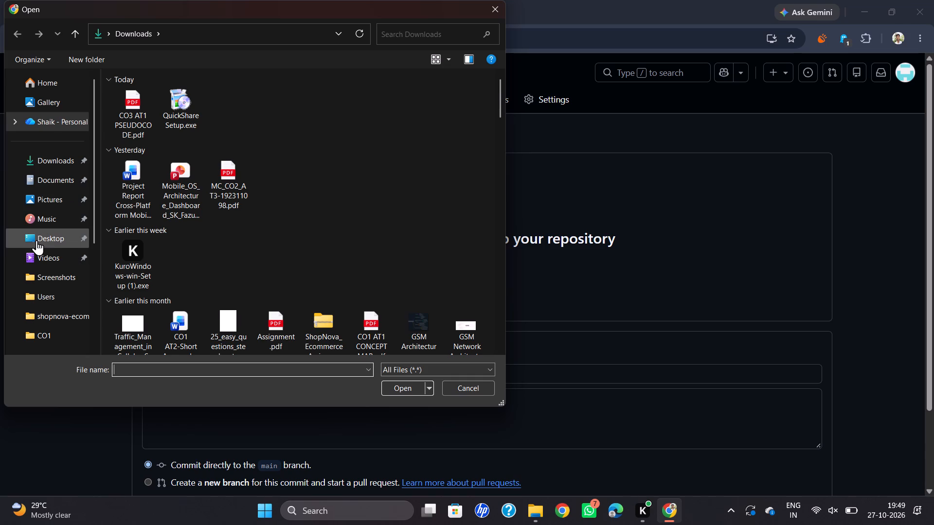
pyautogui.click(36, 240)
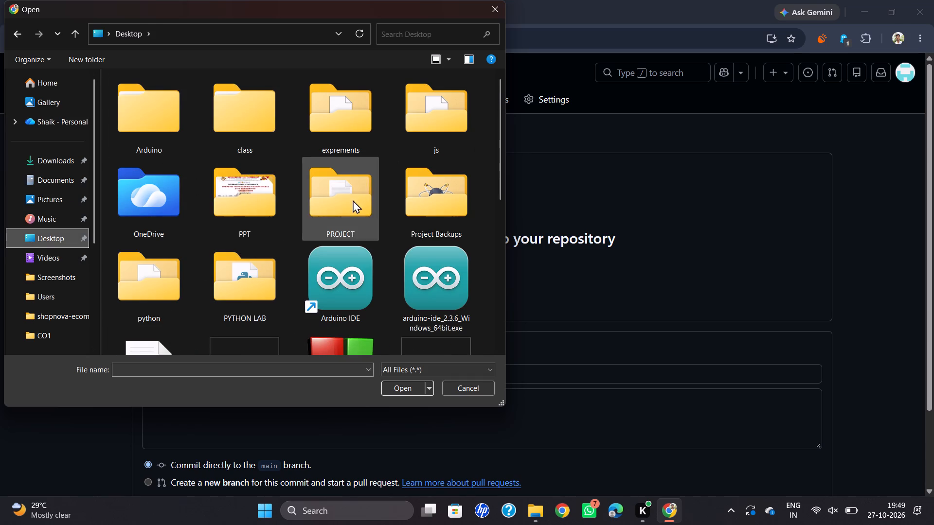
pyautogui.doubleClick(257, 111)
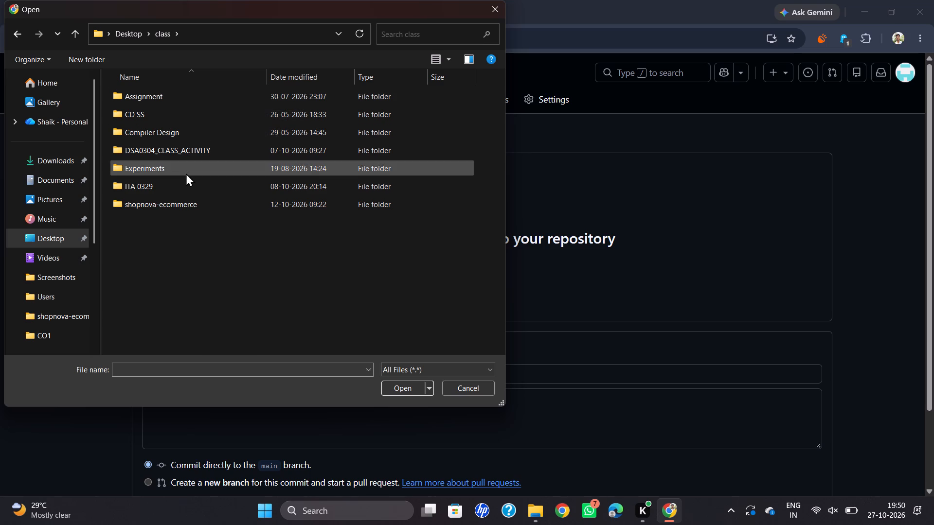
pyautogui.moveTo(182, 182); pyautogui.dragTo(596, 244)
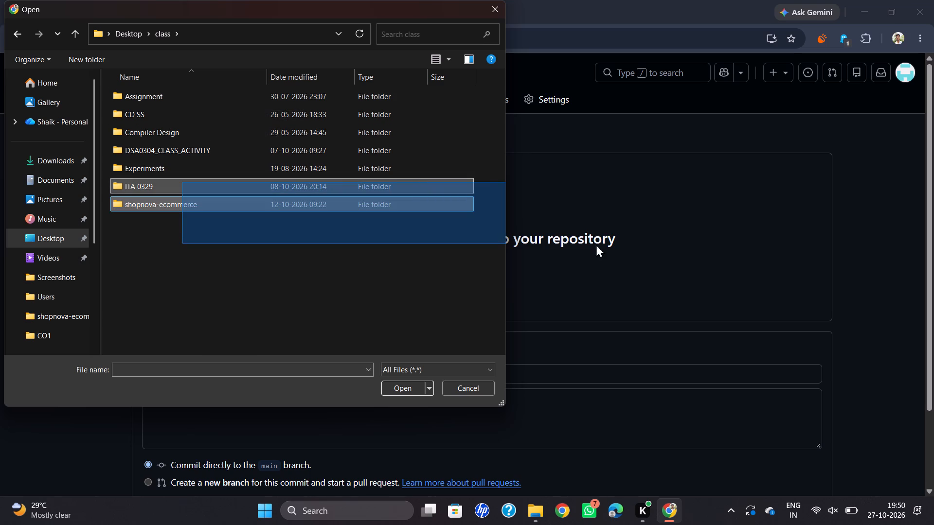
pyautogui.moveTo(596, 244); pyautogui.dragTo(468, 182)
pyautogui.moveTo(351, 181); pyautogui.dragTo(396, 184)
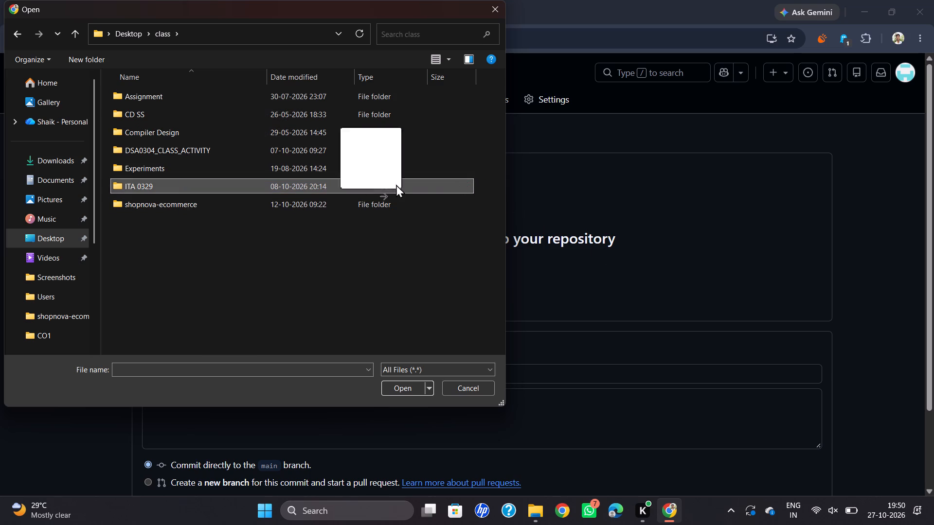
pyautogui.moveTo(396, 184); pyautogui.dragTo(597, 243)
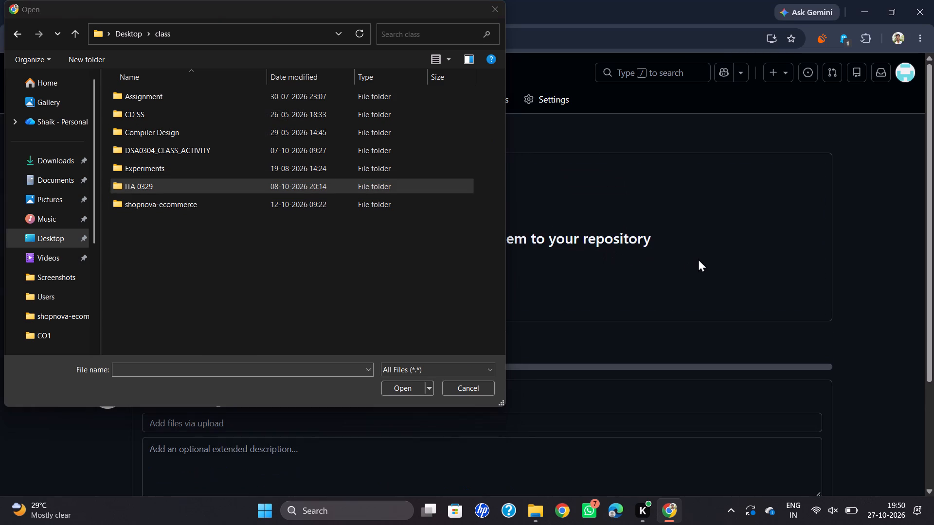
pyautogui.click(698, 259)
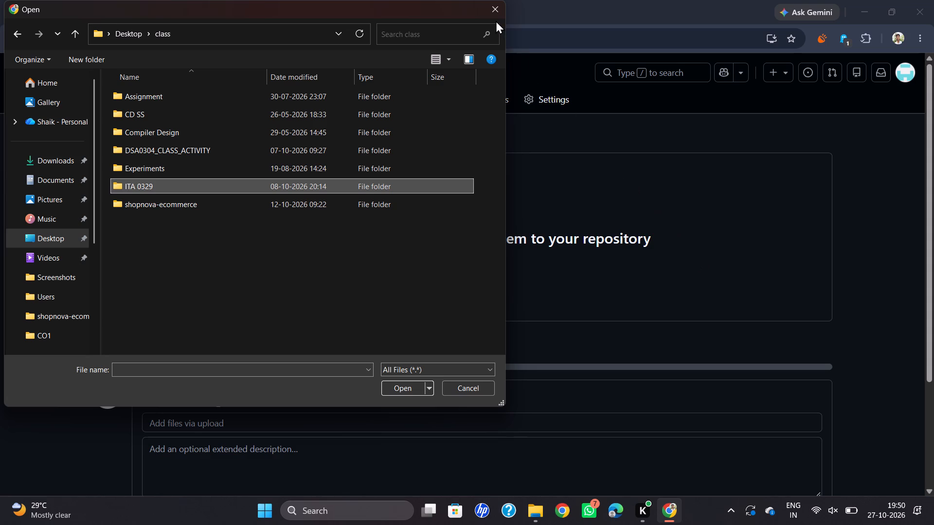
pyautogui.click(493, 10)
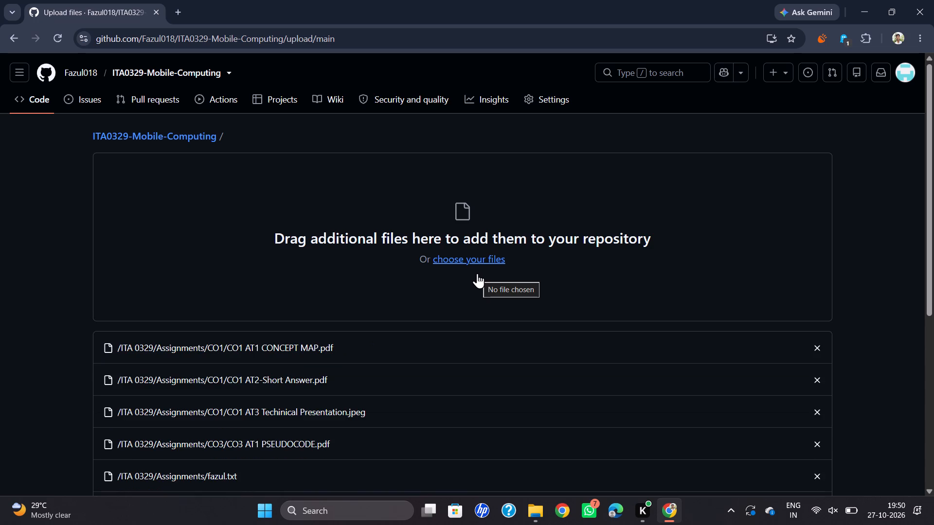
# Review the queued ITA 0329 files and commit them directly to the main branch with the default message.
pyautogui.scroll(-5, 477, 273)
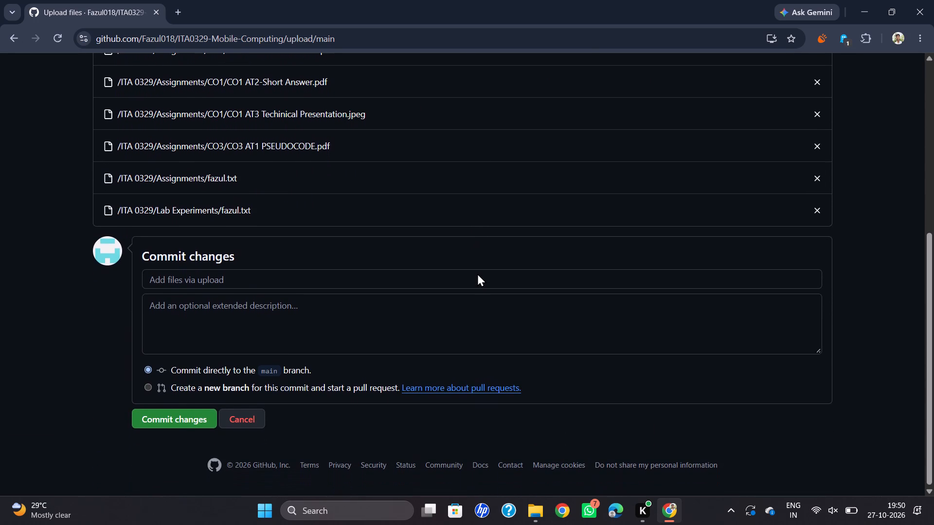
pyautogui.scroll(-1, 477, 273)
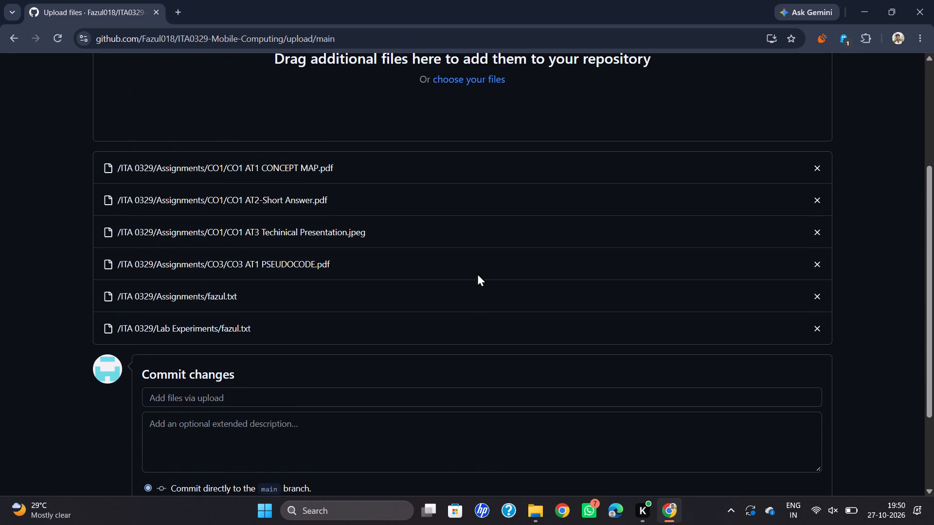
pyautogui.scroll(-3, 477, 273)
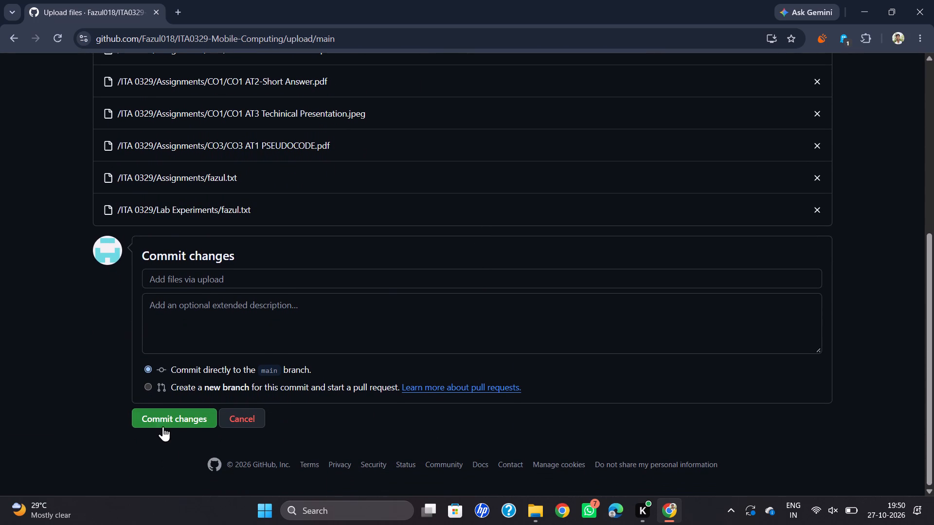
pyautogui.click(163, 423)
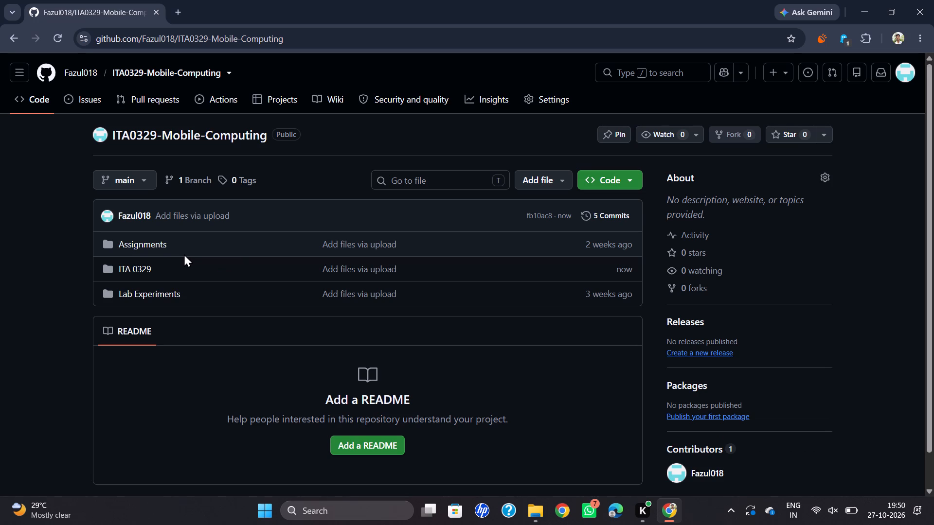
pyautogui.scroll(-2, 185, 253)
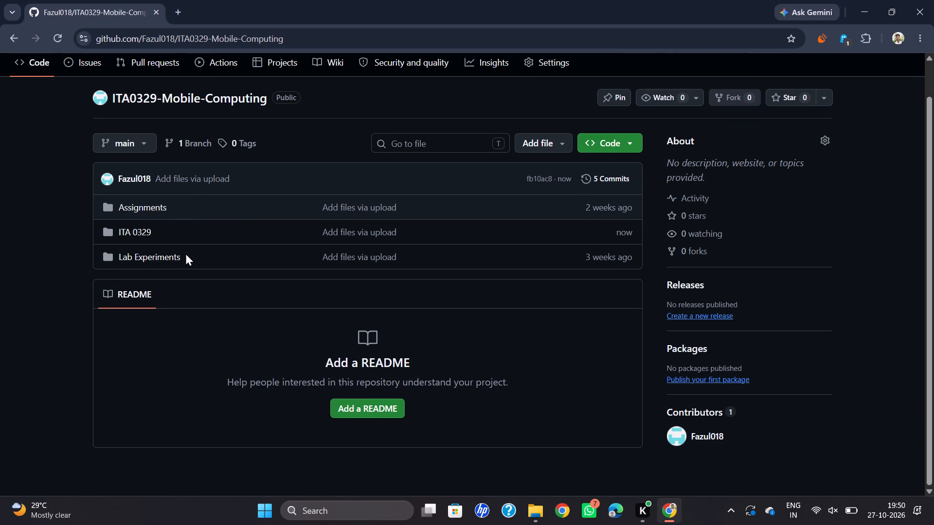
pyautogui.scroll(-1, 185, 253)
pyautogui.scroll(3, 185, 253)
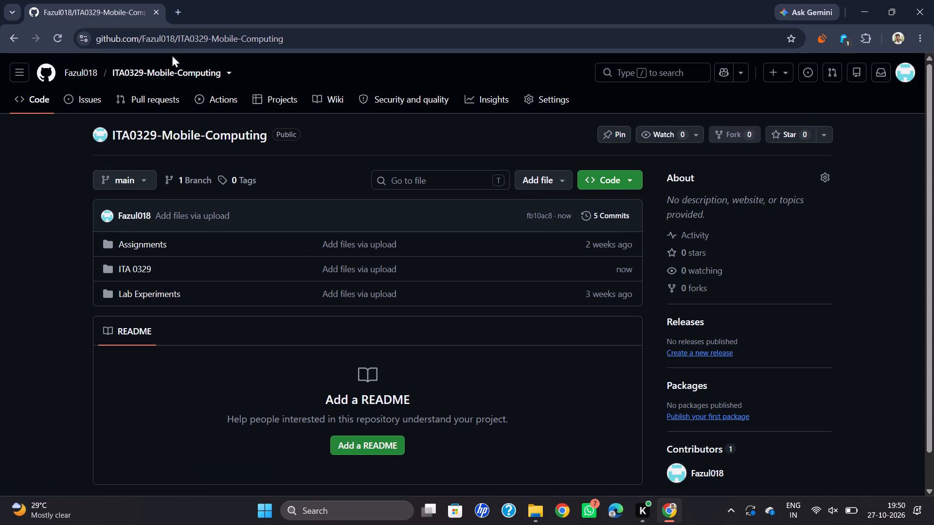
# Search Google in a new tab for "how to revoke changes after submit commit changes in github".
pyautogui.doubleClick(183, 6)
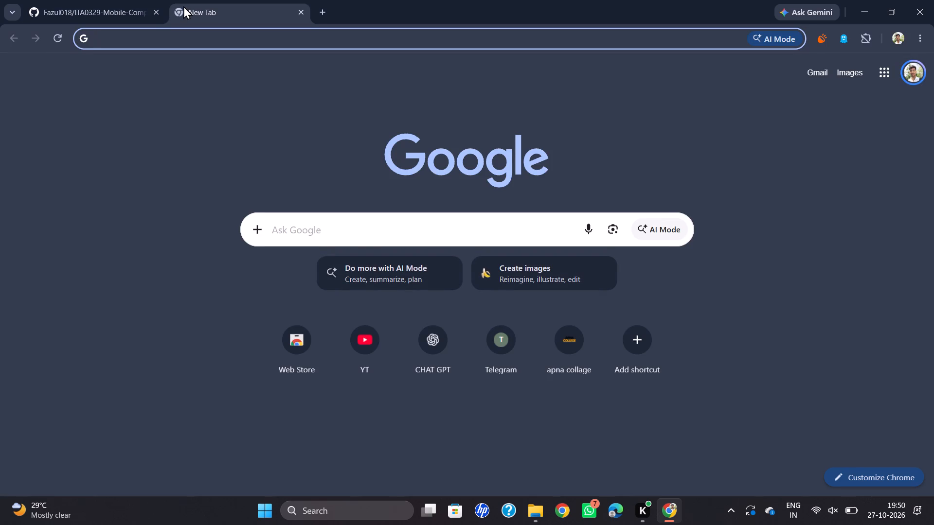
pyautogui.write('how to revoke changes')
pyautogui.press('space')
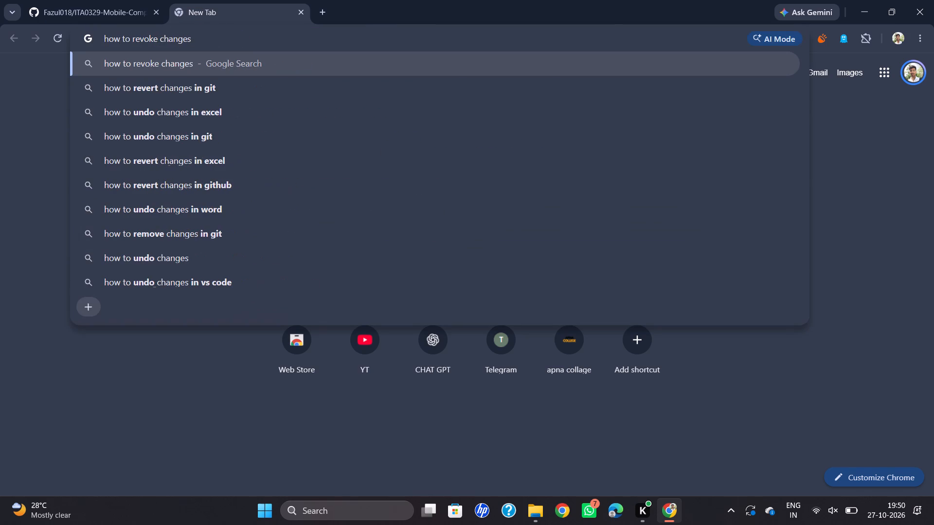
pyautogui.write('afy')
pyautogui.press('BackSpace')
pyautogui.write('ter submit commit ca')
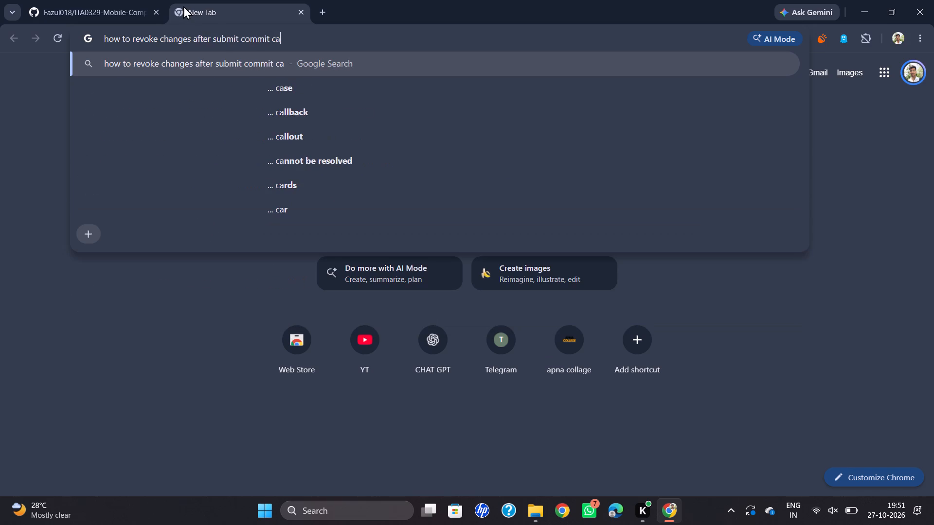
pyautogui.press('BackSpace')
pyautogui.write('hanges in')
pyautogui.press('space')
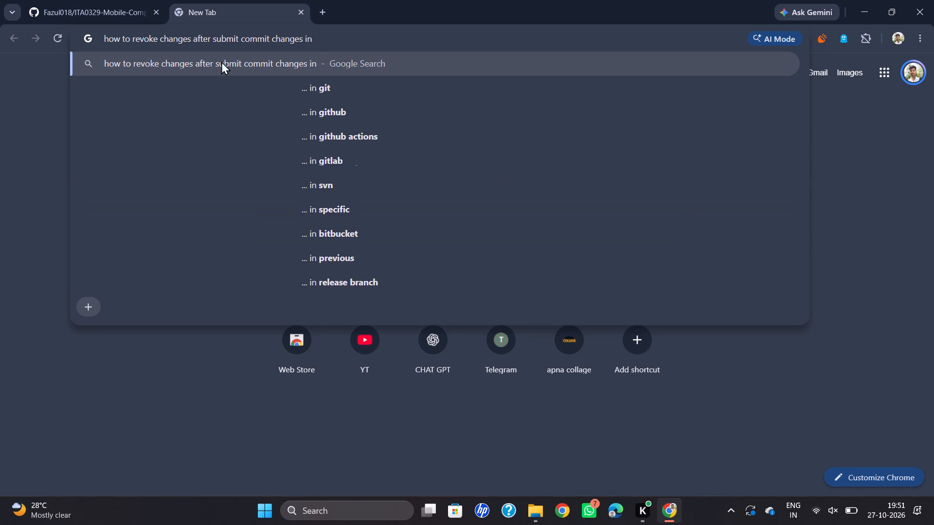
pyautogui.click(305, 110)
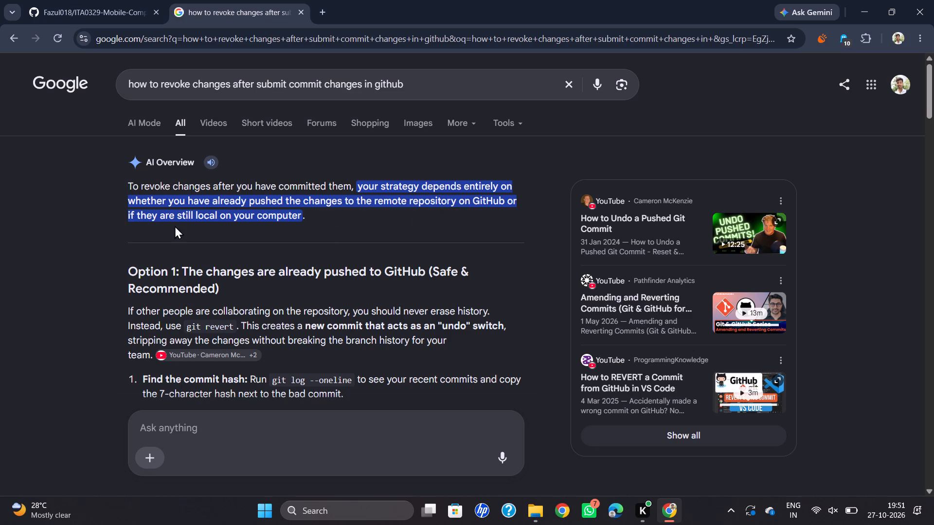
# Read the AI Overview's instructions for reverting commits already pushed to GitHub.
pyautogui.scroll(-1, 208, 237)
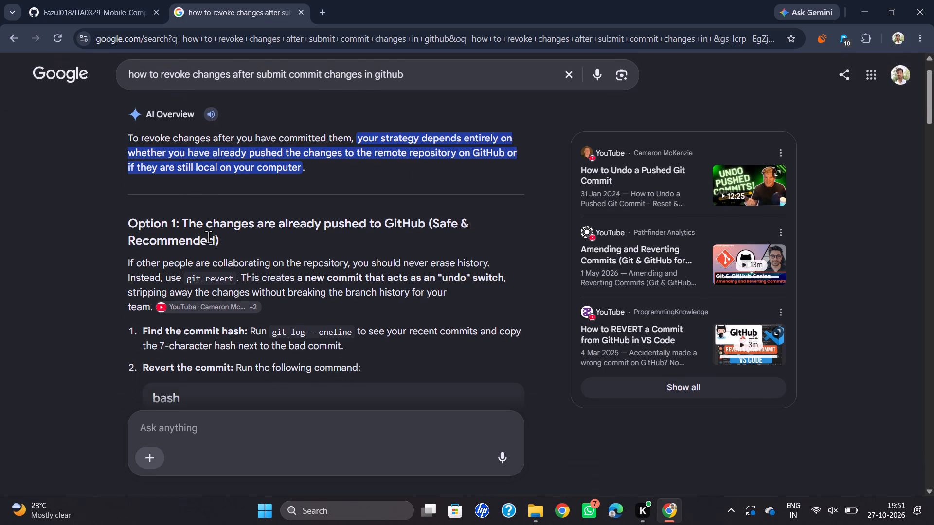
pyautogui.scroll(-2, 208, 237)
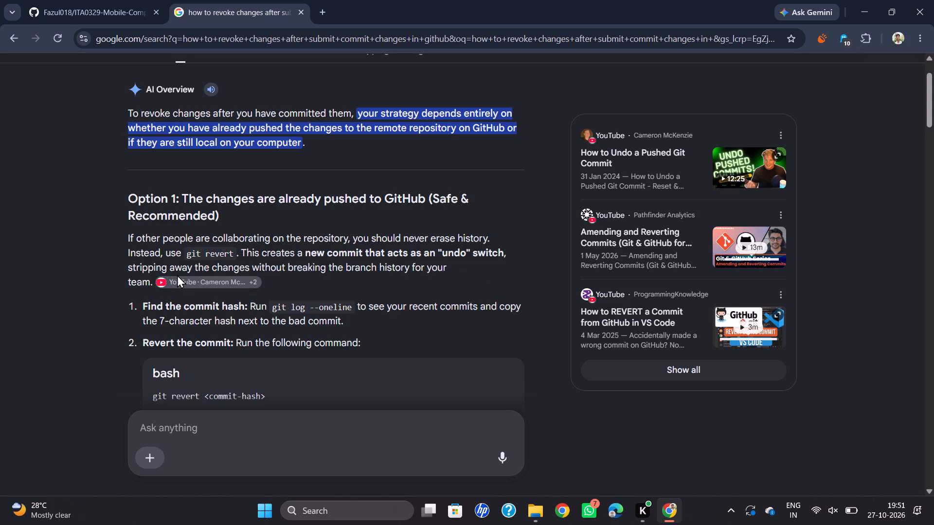
pyautogui.scroll(-1, 200, 285)
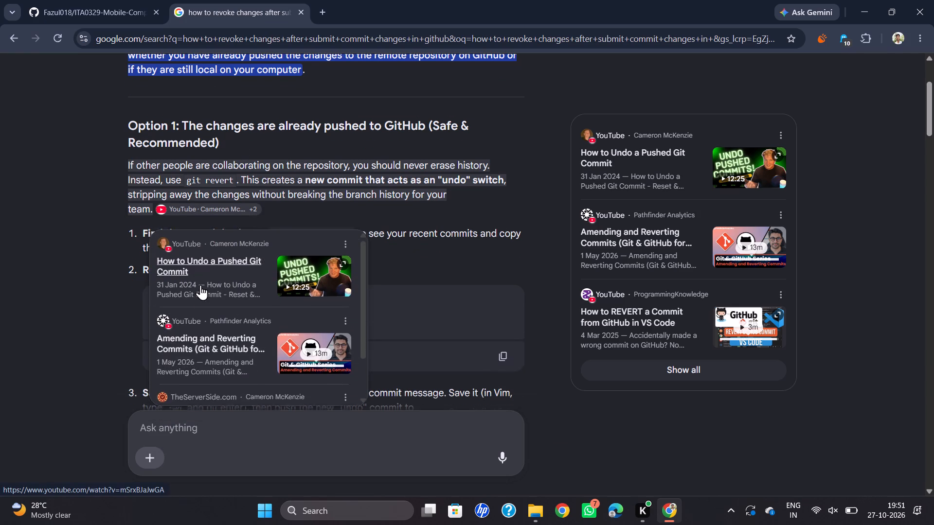
pyautogui.scroll(-1, 200, 285)
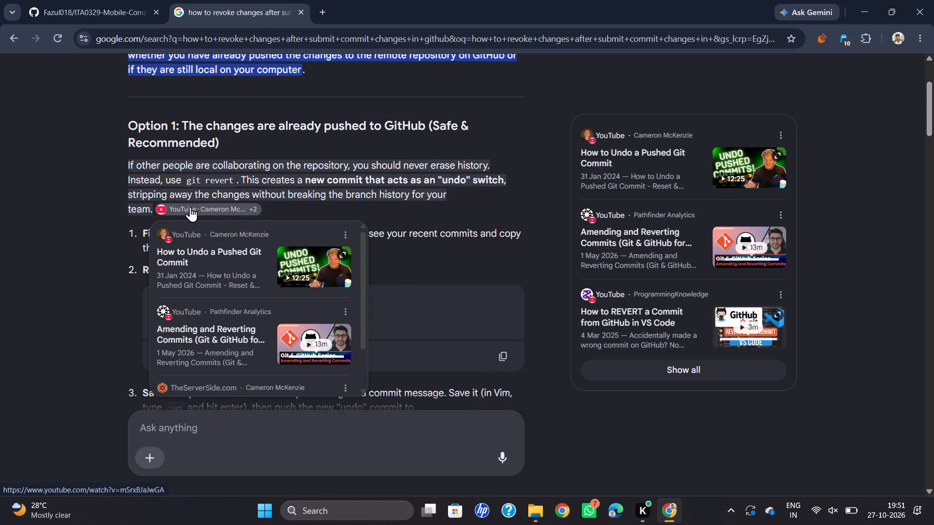
pyautogui.scroll(-1, 437, 280)
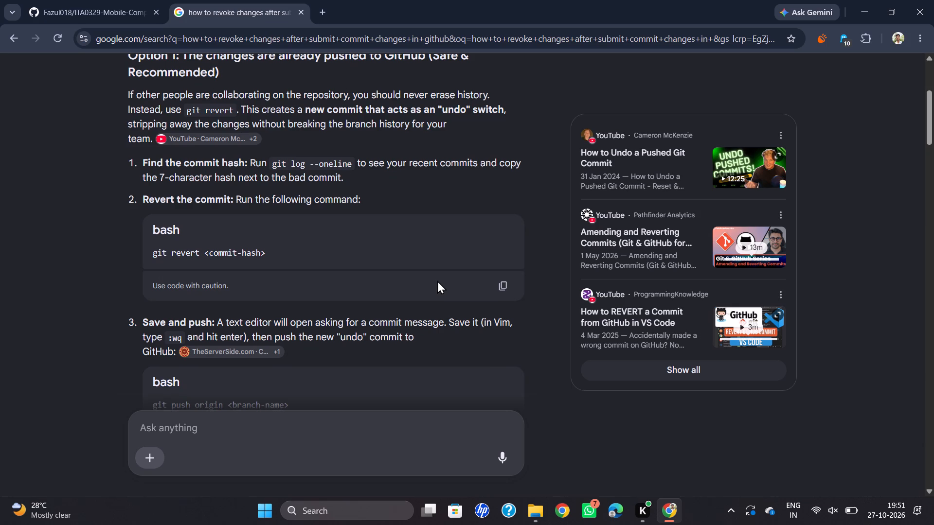
pyautogui.scroll(-4, 437, 280)
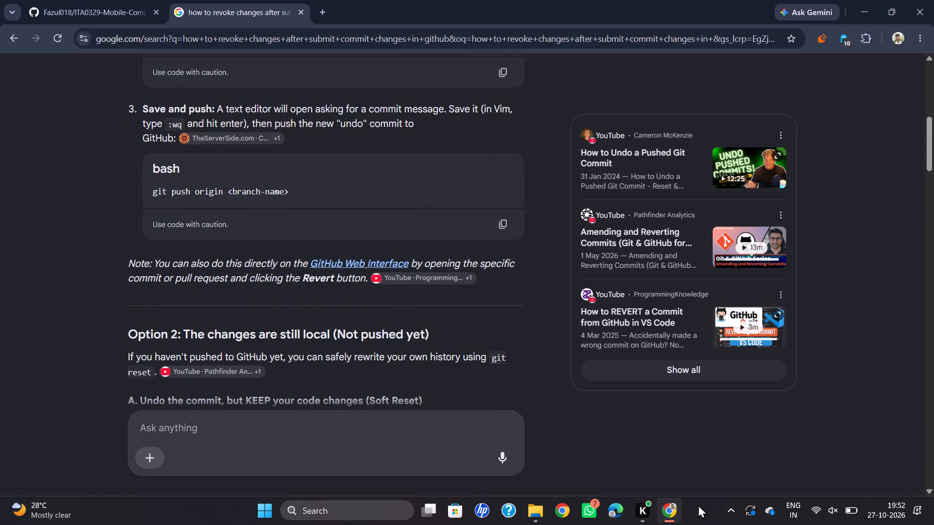
# Switch back to the ITA0329-Mobile-Computing repository and check the contents of its Assignments folder.
pyautogui.click(33, 0)
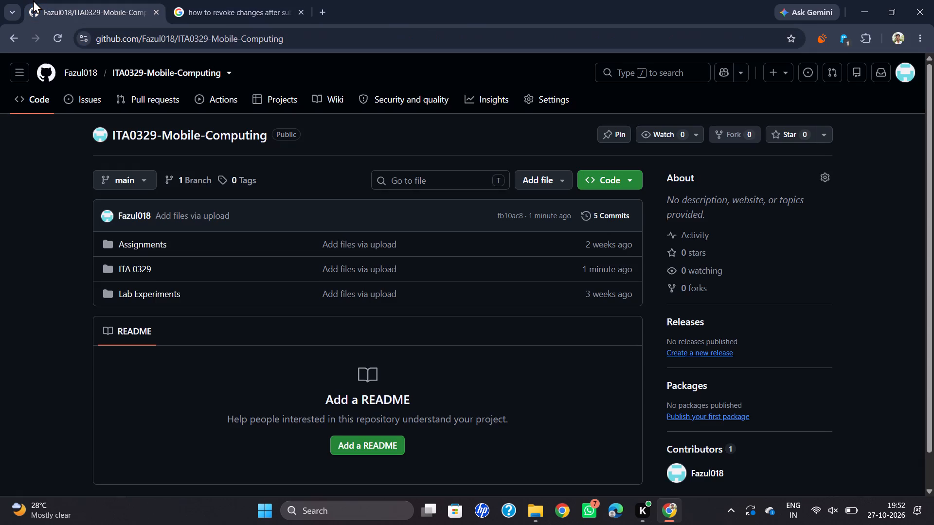
pyautogui.doubleClick(175, 262)
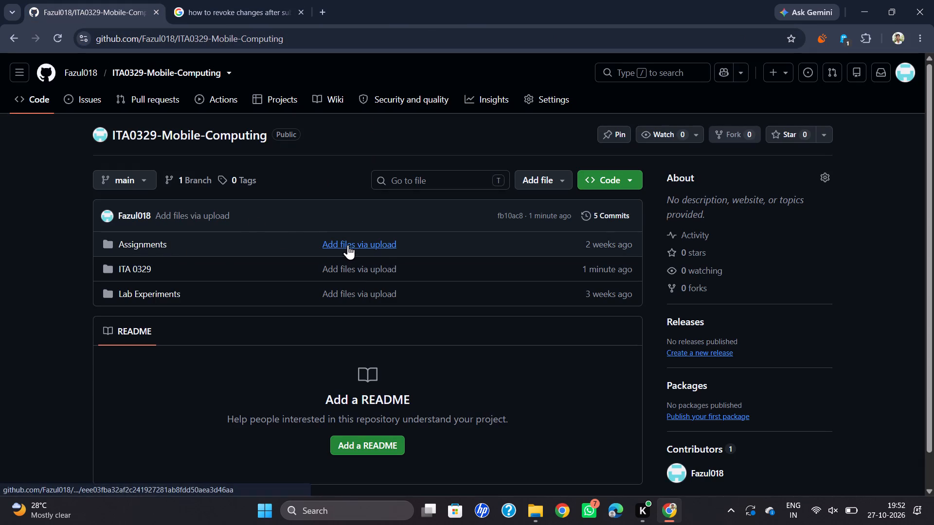
pyautogui.click(126, 247)
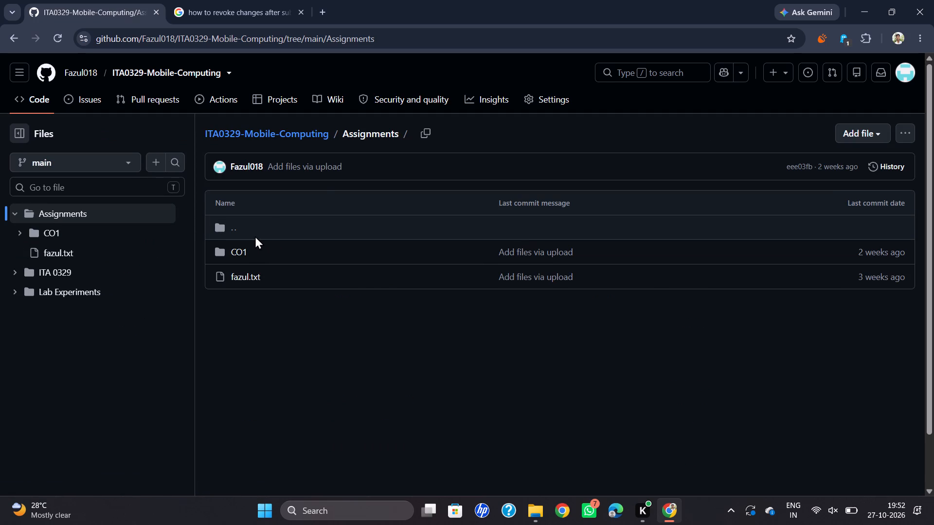
pyautogui.click(864, 134)
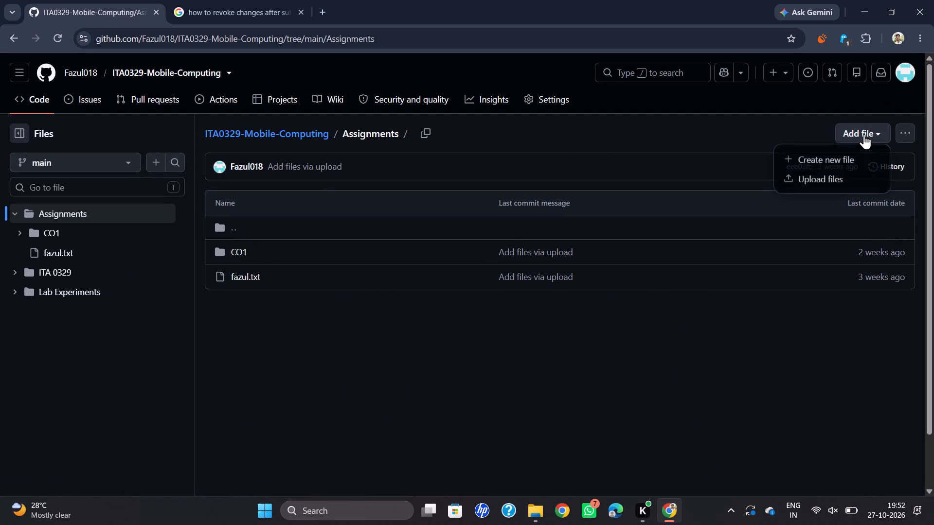
pyautogui.click(11, 35)
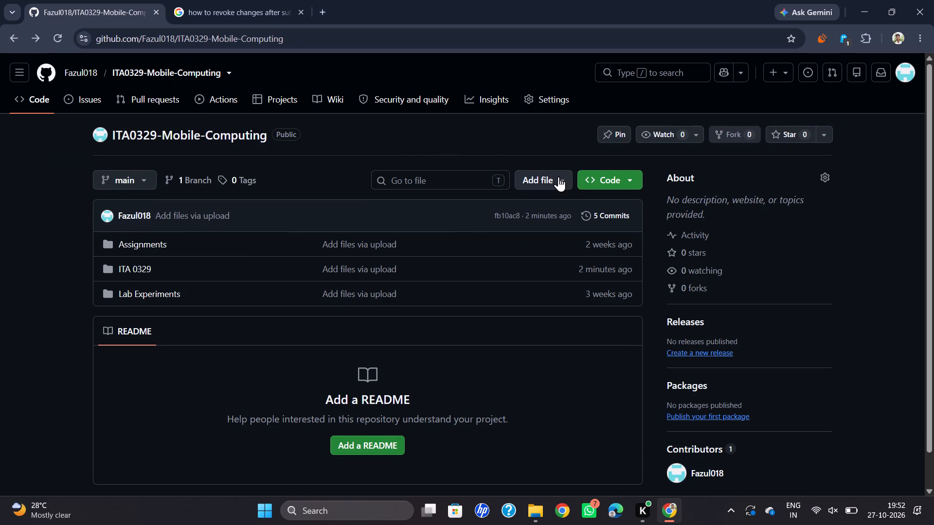
# Add the Assignments folder from Desktop > class > ITA 0329 to a file upload at the repository root.
pyautogui.click(558, 176)
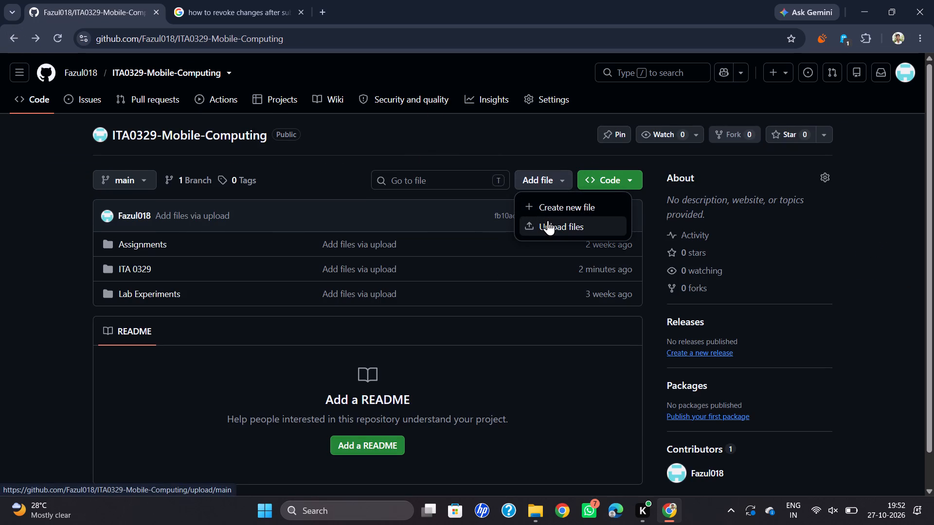
pyautogui.click(548, 220)
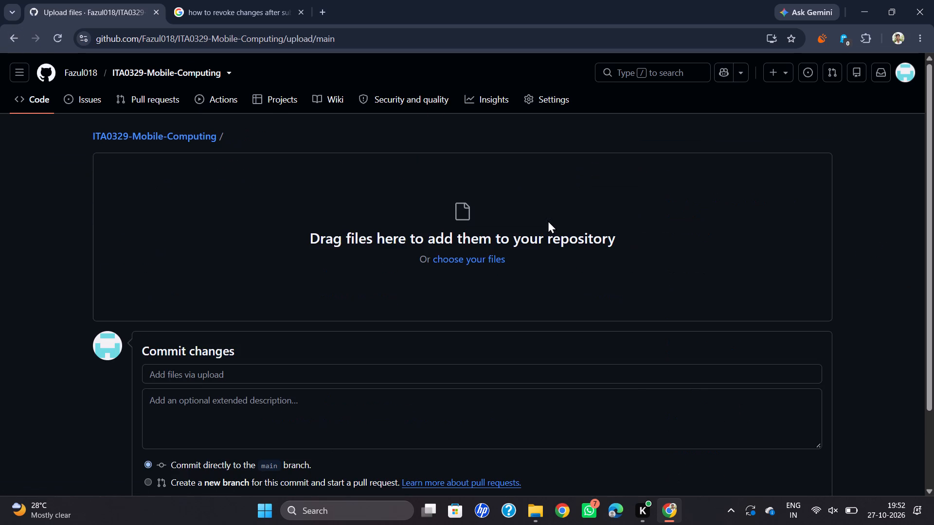
pyautogui.click(478, 261)
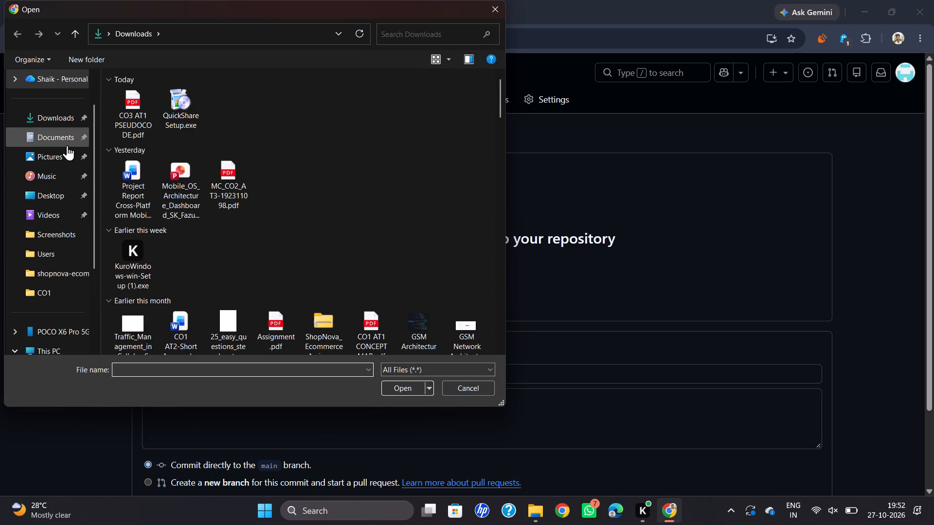
pyautogui.scroll(1, 65, 128)
pyautogui.click(48, 157)
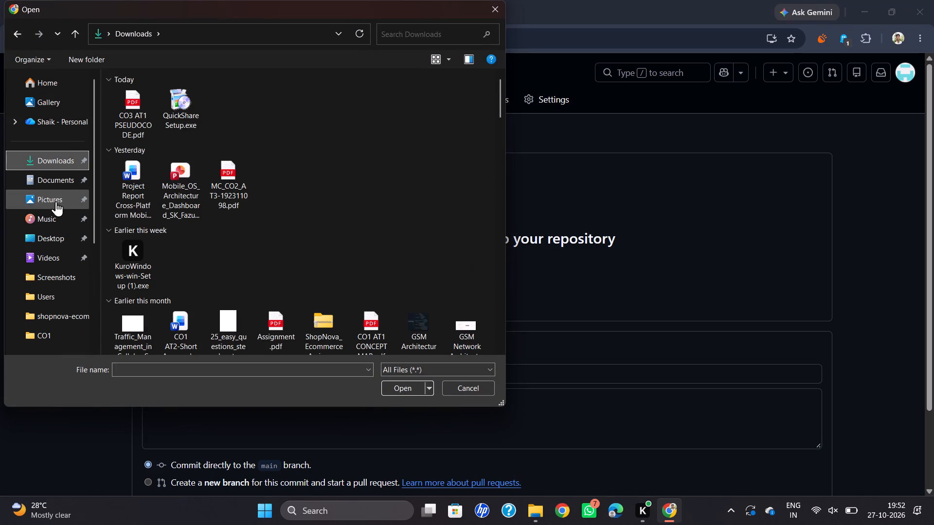
pyautogui.click(49, 231)
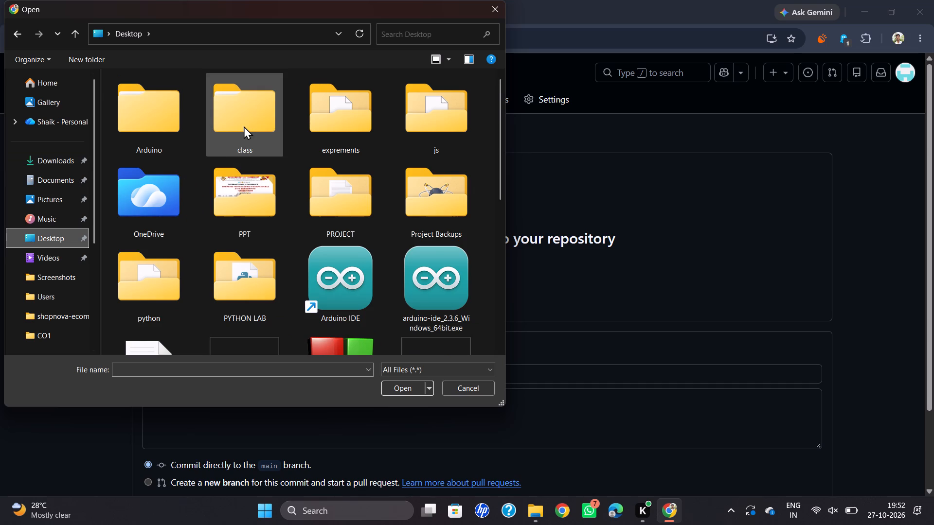
pyautogui.doubleClick(244, 126)
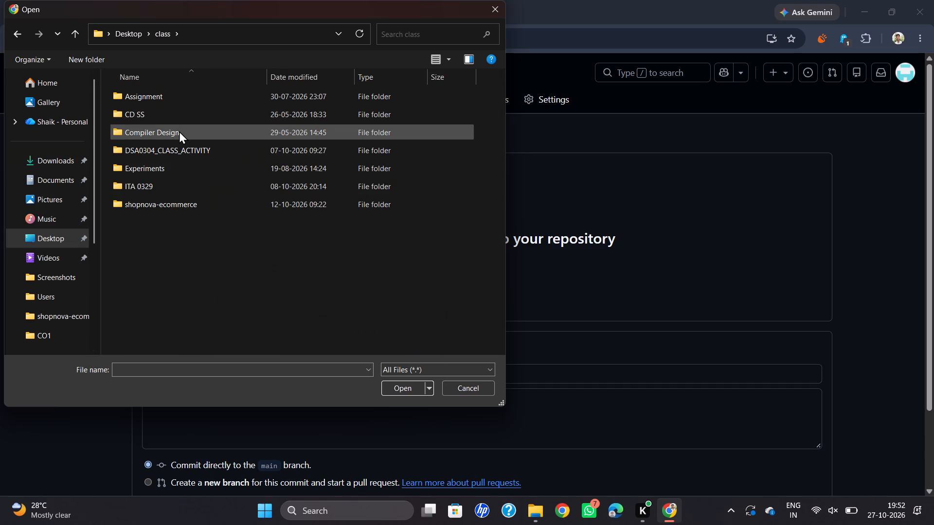
pyautogui.doubleClick(160, 187)
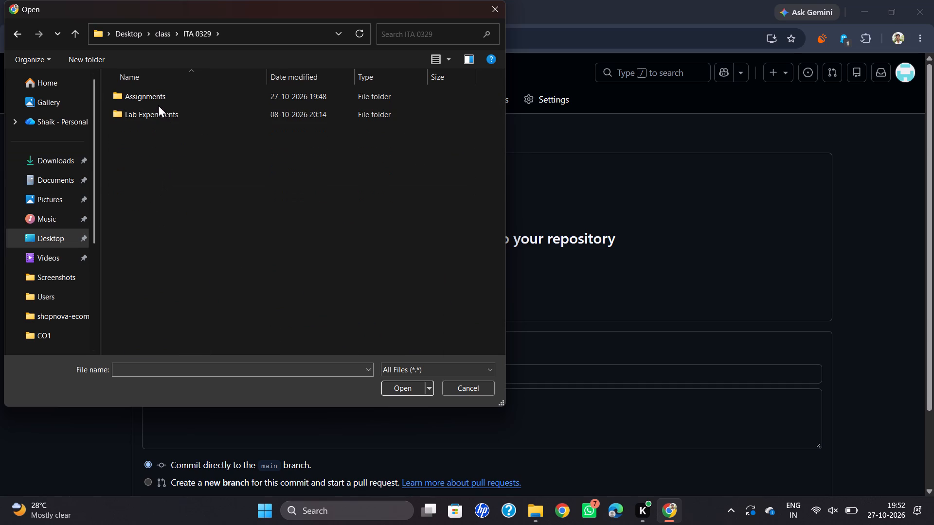
pyautogui.moveTo(158, 100); pyautogui.dragTo(604, 290)
pyautogui.click(604, 290)
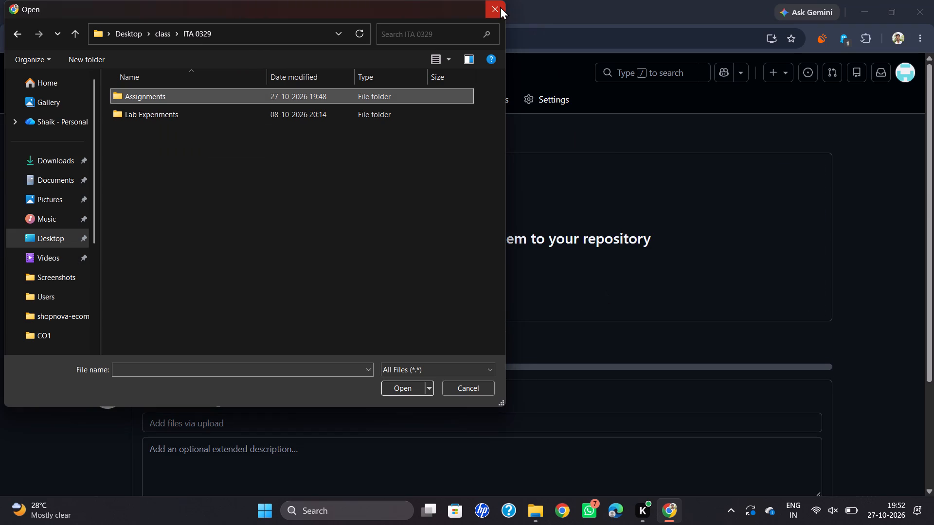
pyautogui.click(500, 6)
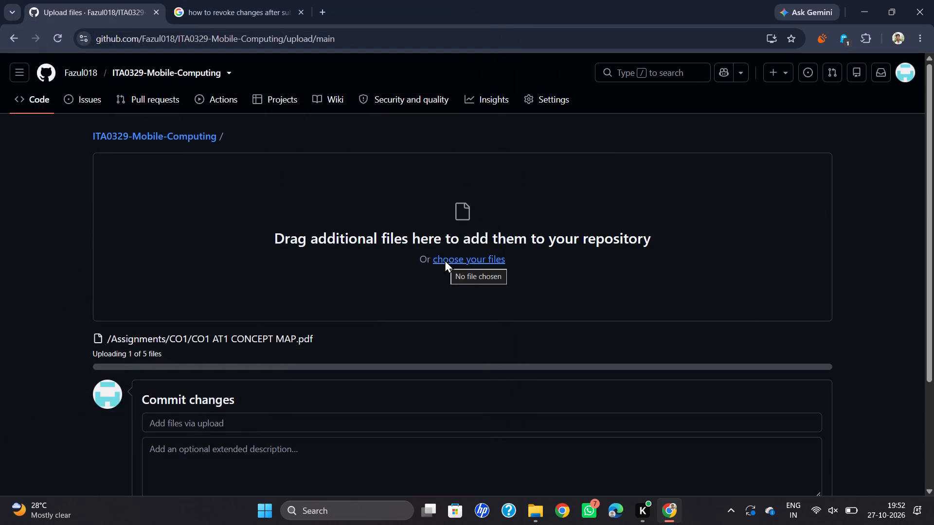
# Review the queued Assignments files and commit them directly to the main branch with the default message.
pyautogui.scroll(-1, 445, 260)
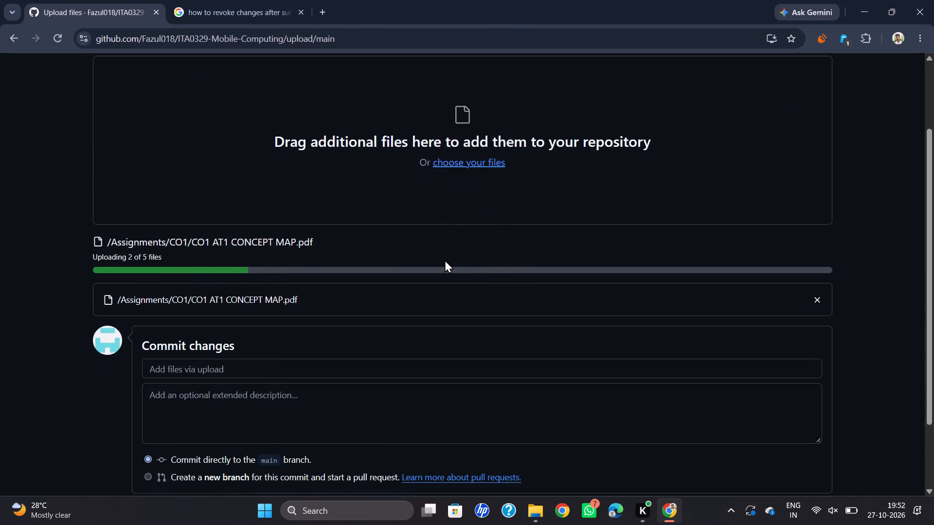
pyautogui.scroll(-2, 445, 260)
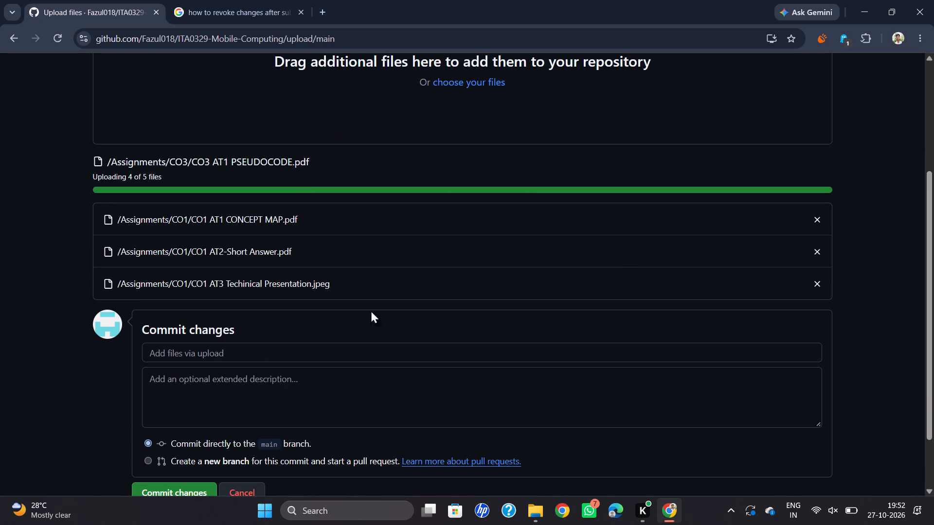
pyautogui.scroll(-2, 300, 333)
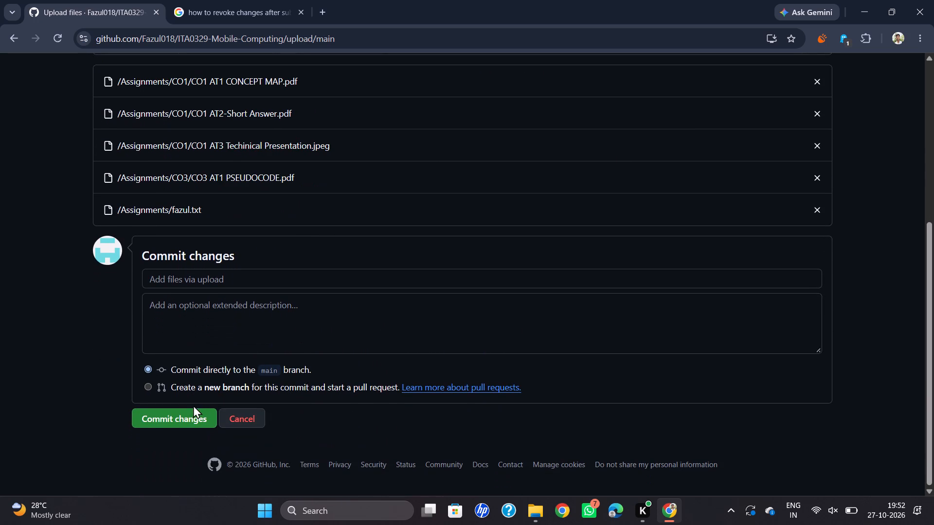
pyautogui.click(180, 414)
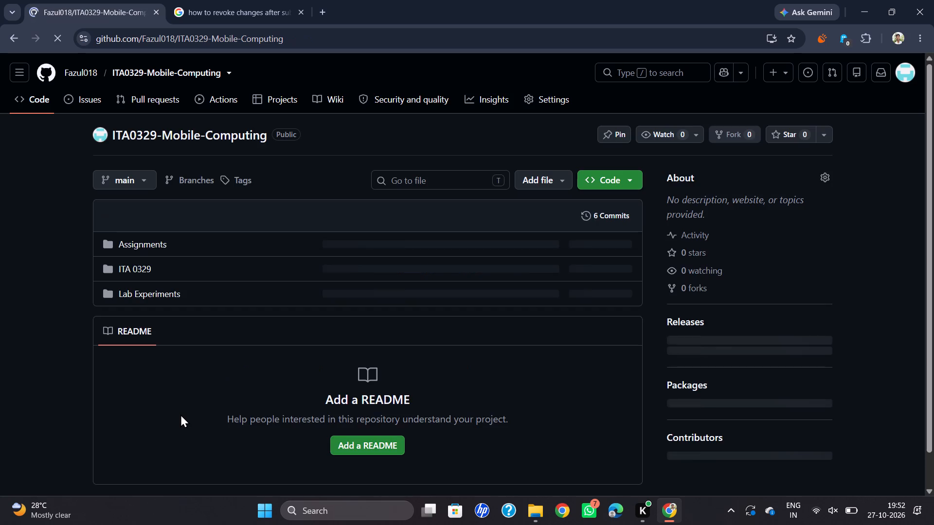
# Open CO3 AT1 PSEUDOCODE.pdf from the repository's Assignments/CO3 folder and look through its pages.
pyautogui.doubleClick(167, 242)
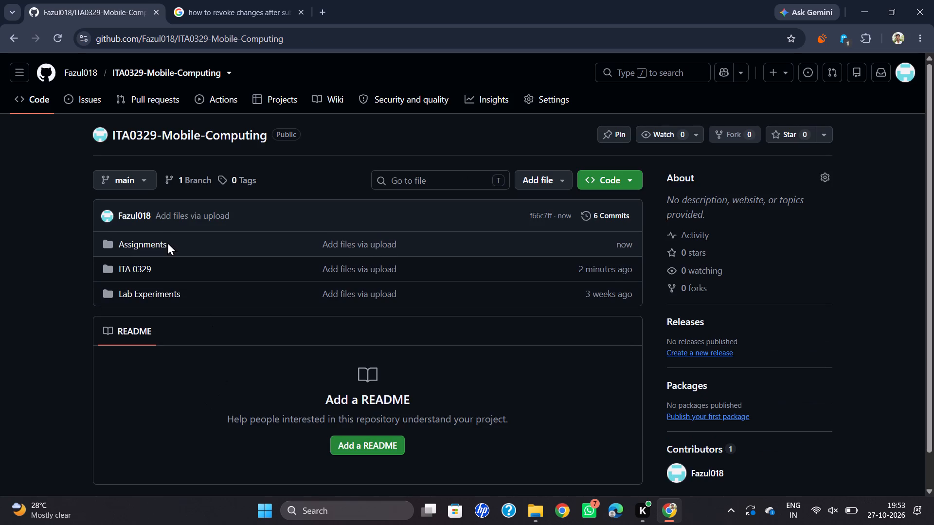
pyautogui.click(148, 242)
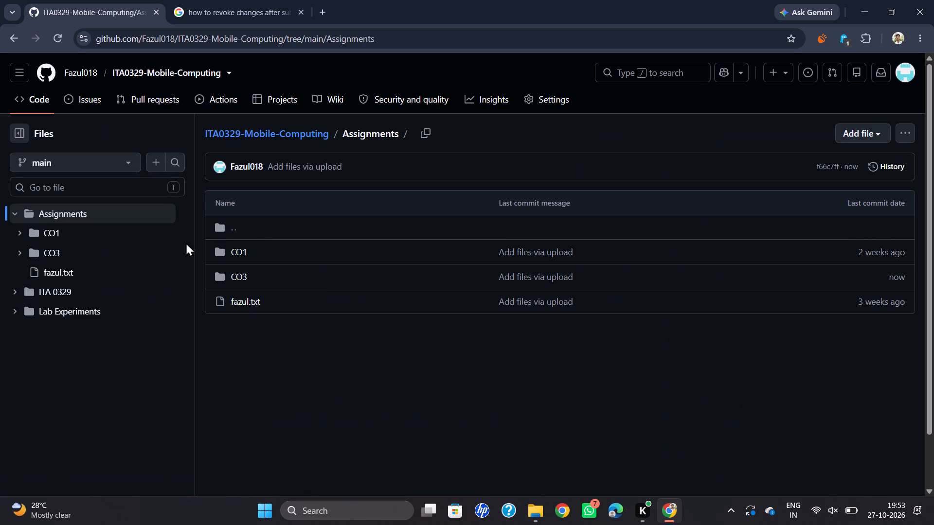
pyautogui.click(236, 276)
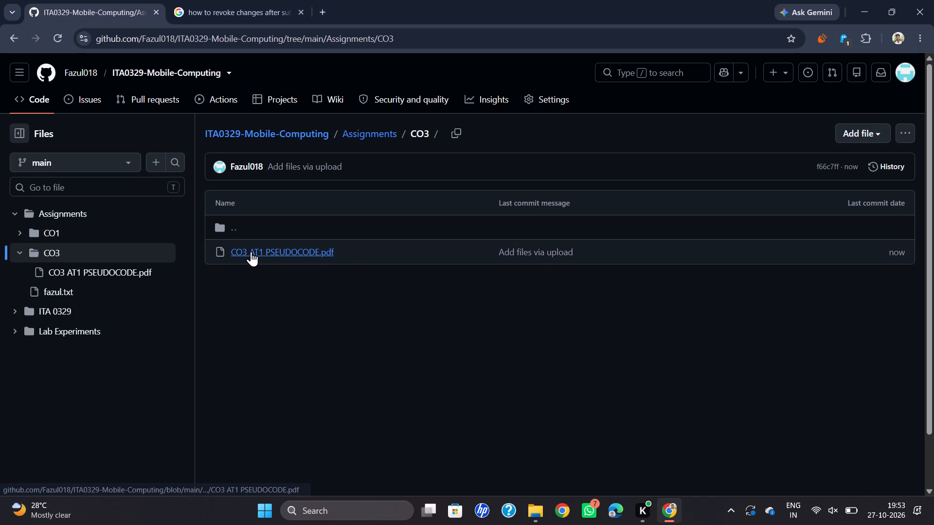
pyautogui.click(251, 251)
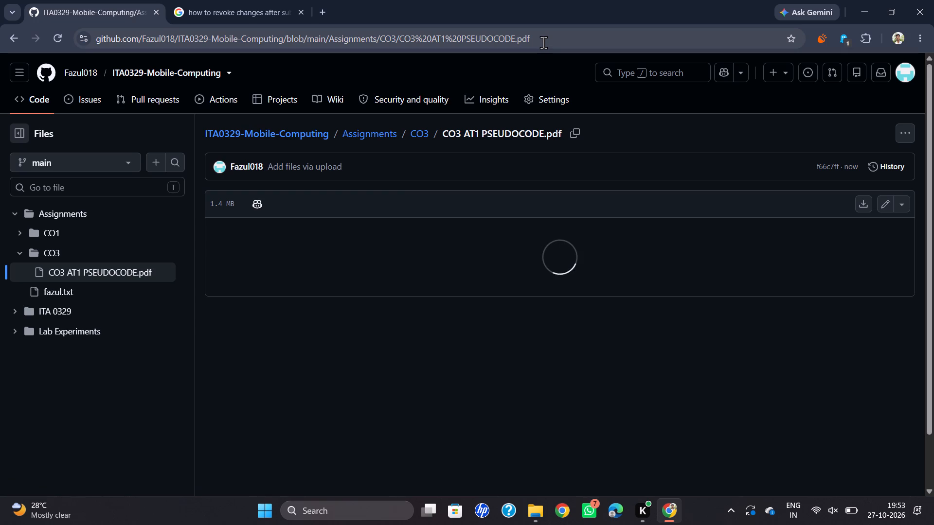
pyautogui.scroll(-3, 452, 339)
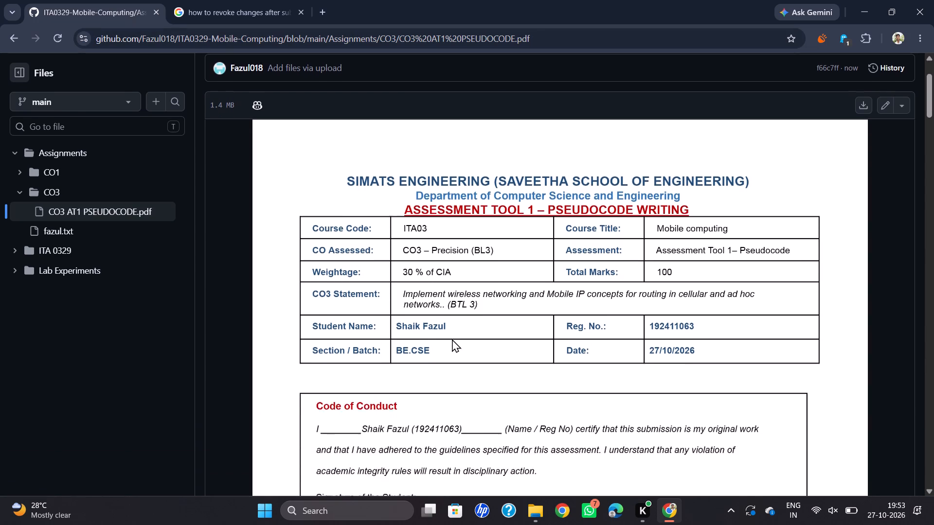
pyautogui.scroll(-12, 452, 339)
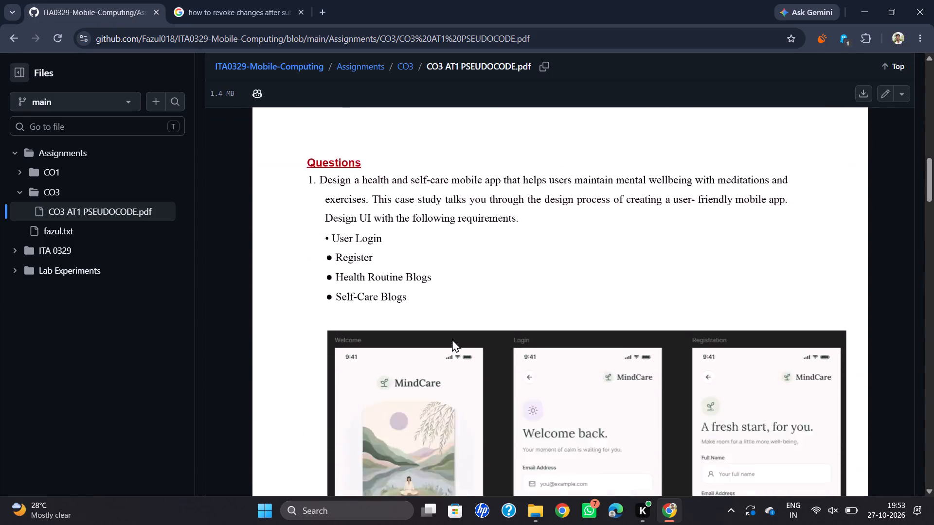
pyautogui.scroll(-12, 452, 339)
pyautogui.scroll(8, 452, 339)
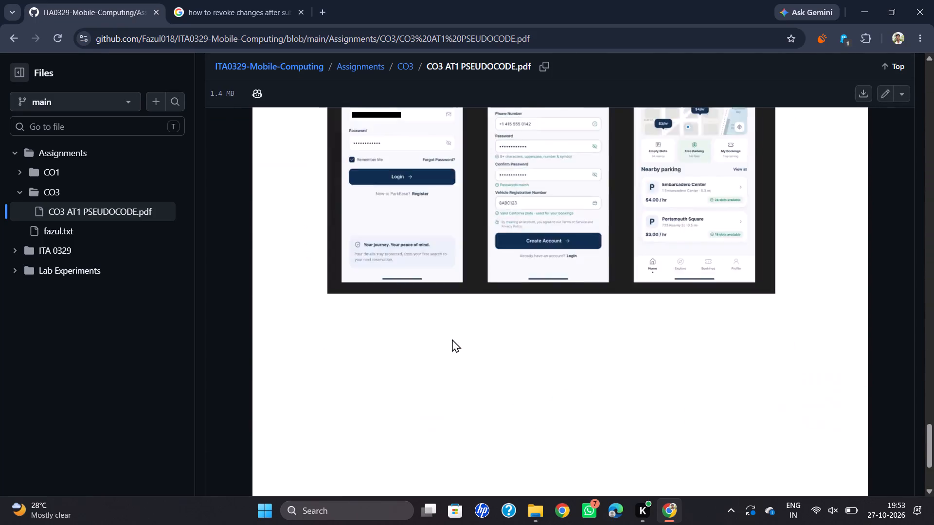
pyautogui.scroll(12, 452, 339)
pyautogui.scroll(9, 452, 339)
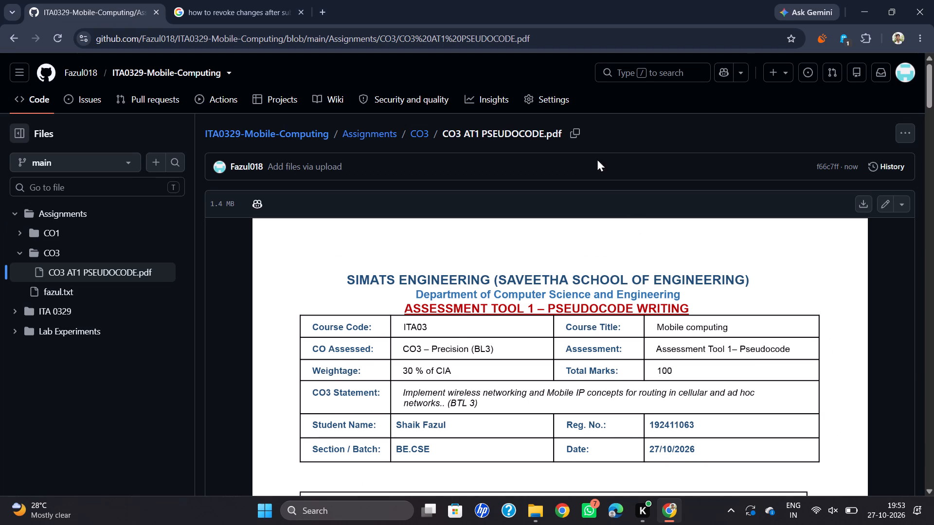
# Copy the web address of the CO3 AT1 PSEUDOCODE.pdf page.
pyautogui.click(547, 40)
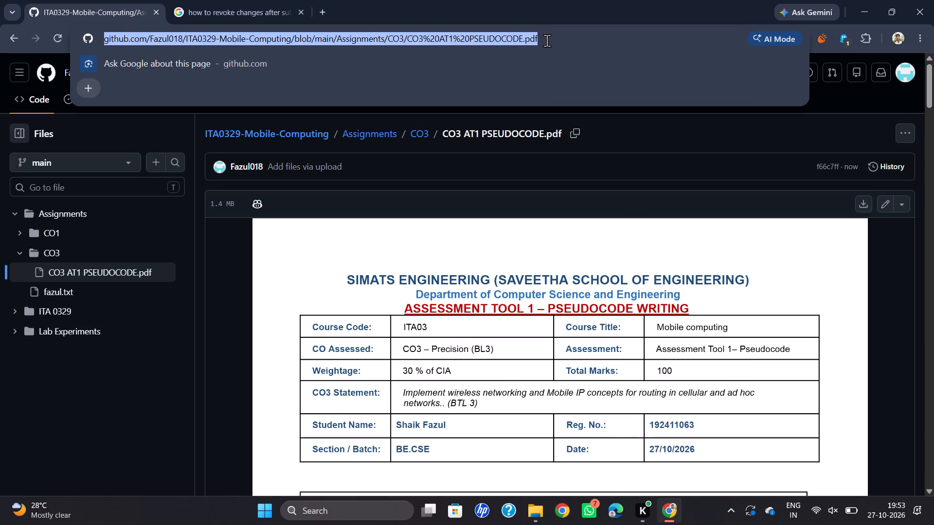
pyautogui.hotkey('ctrl', 'a')
pyautogui.hotkey('ctrl', 'c')
# Switch to the saveetha.com Chrome profile marked SK and open the ITA0329 - MC -ASSESSMENT-TOOL-CO3-A1 spreadsheet.
pyautogui.click(555, 517)
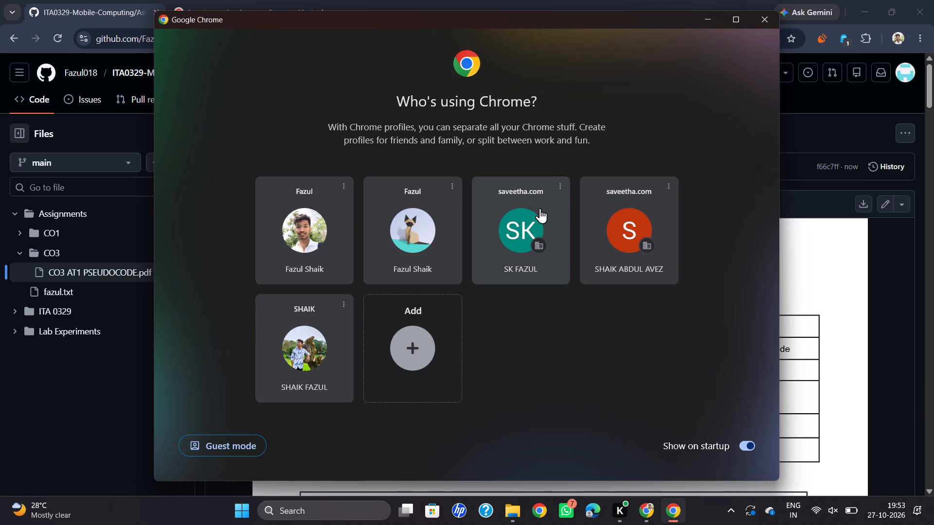
pyautogui.click(540, 208)
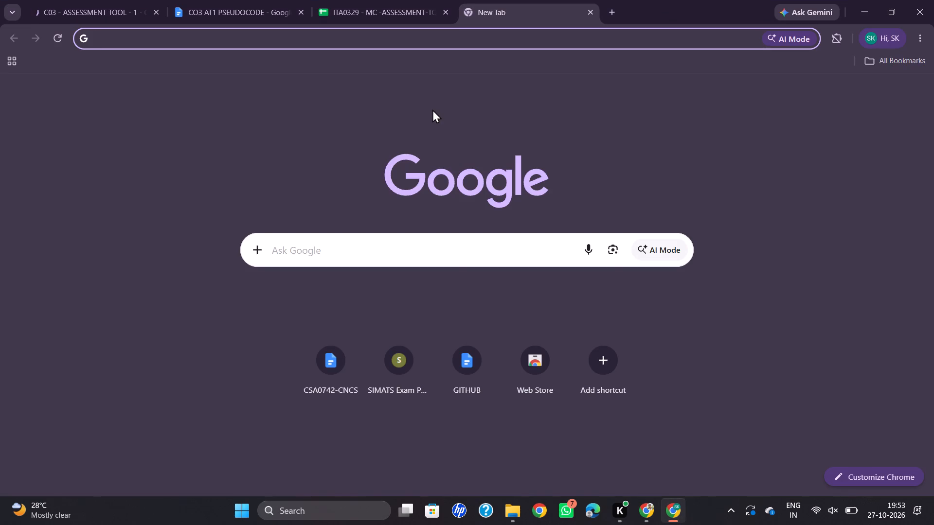
pyautogui.click(359, 18)
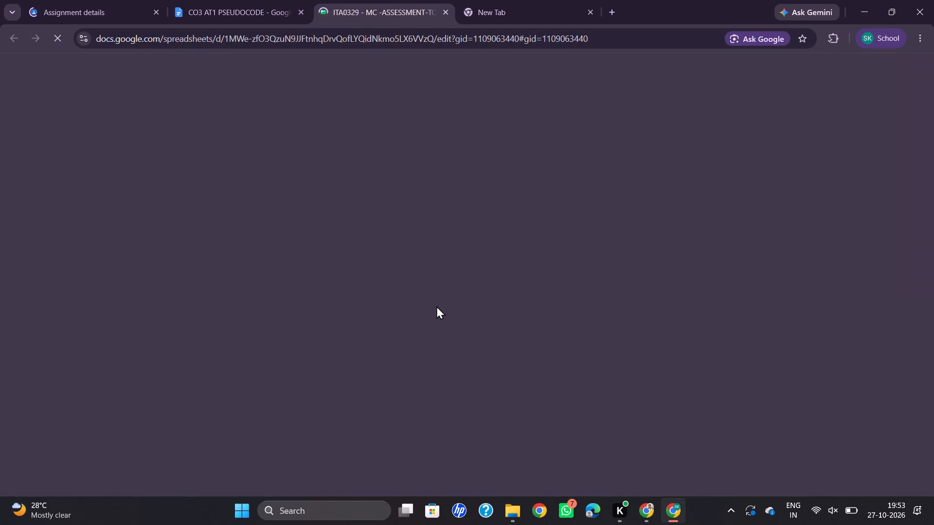
# Paste the copied PDF link into cell D39, the CO3-ASS-1 GitHub link cell in the student's own row.
pyautogui.scroll(-1, 274, 407)
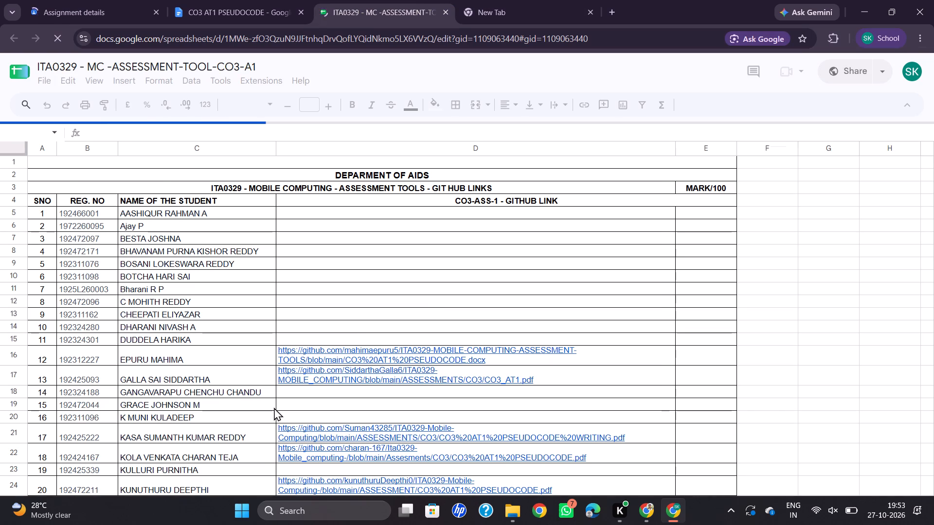
pyautogui.scroll(-3, 274, 407)
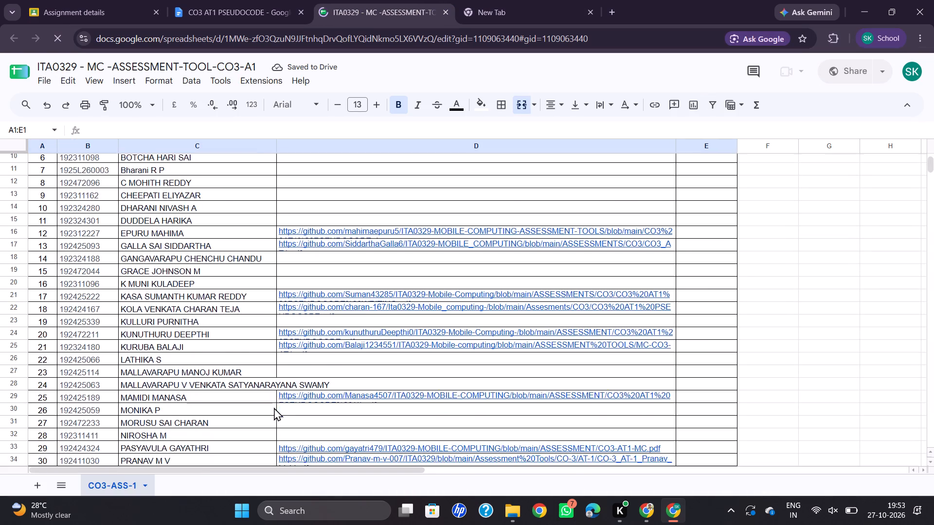
pyautogui.scroll(-3, 274, 407)
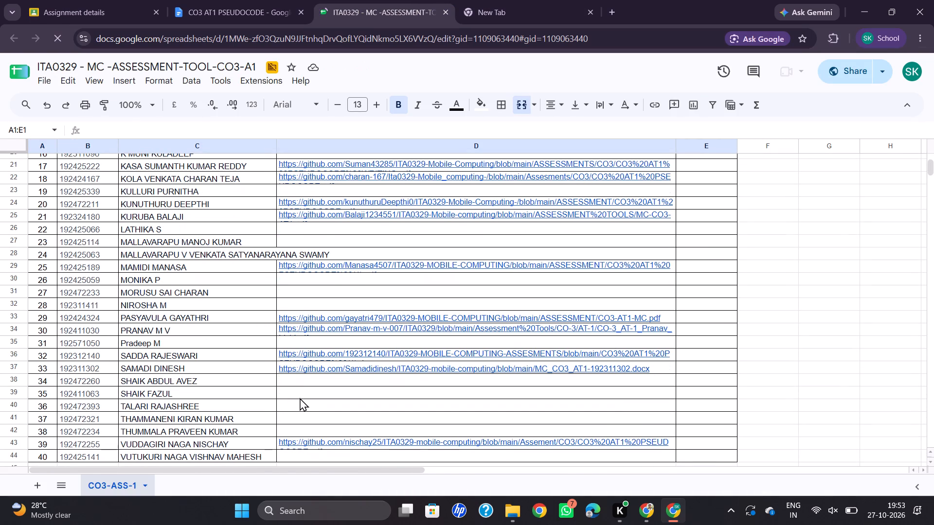
pyautogui.doubleClick(299, 392)
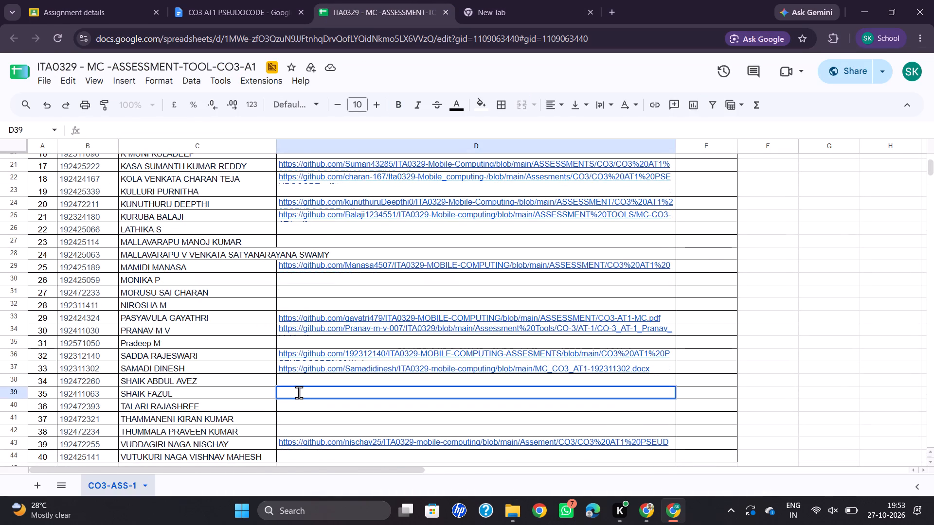
pyautogui.hotkey('ctrl', 'v')
pyautogui.press('Return')
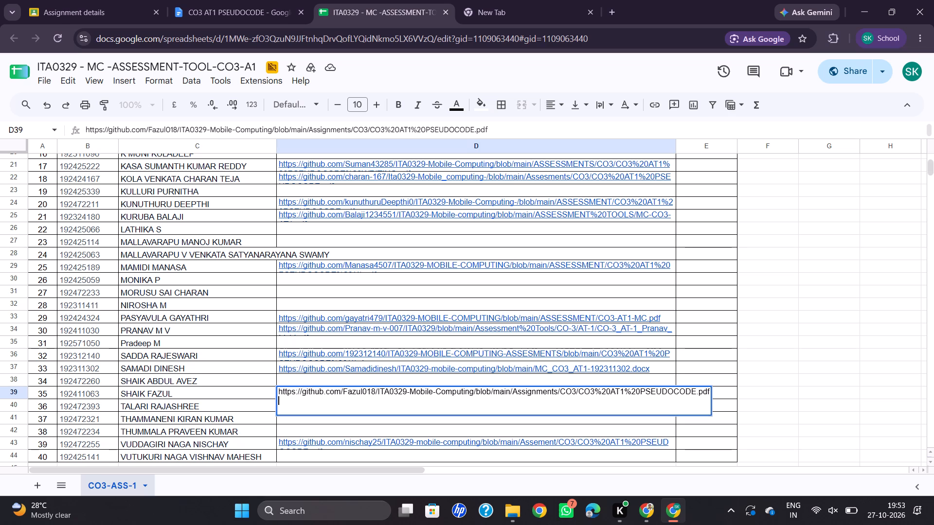
pyautogui.click(800, 399)
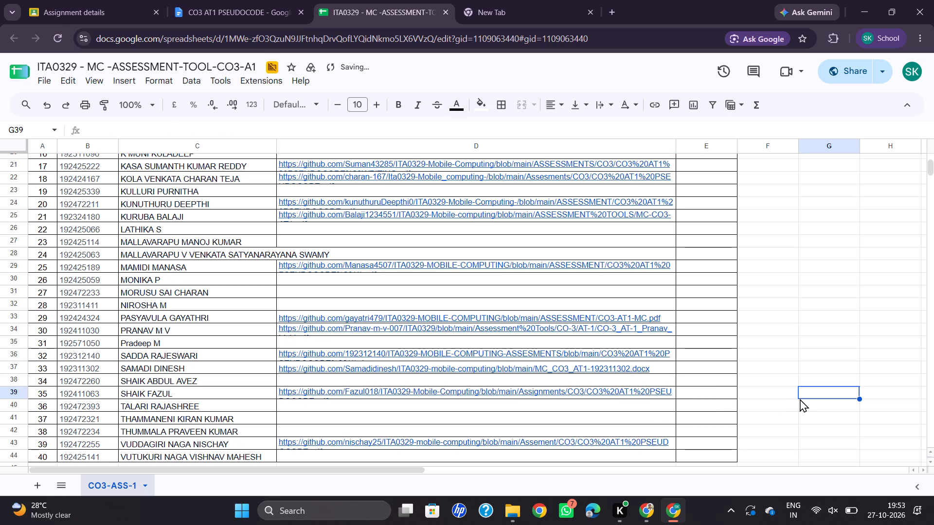